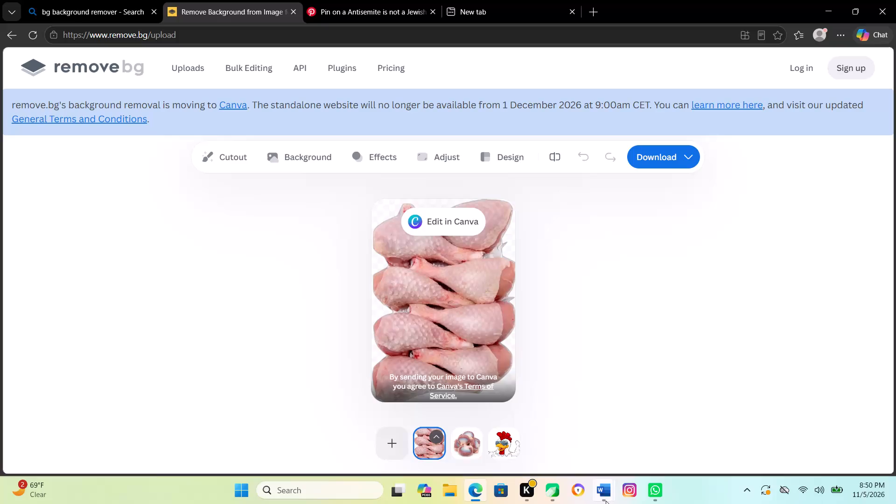
# Switch from the browser to the blank Document2 in Word.
pyautogui.click(606, 493)
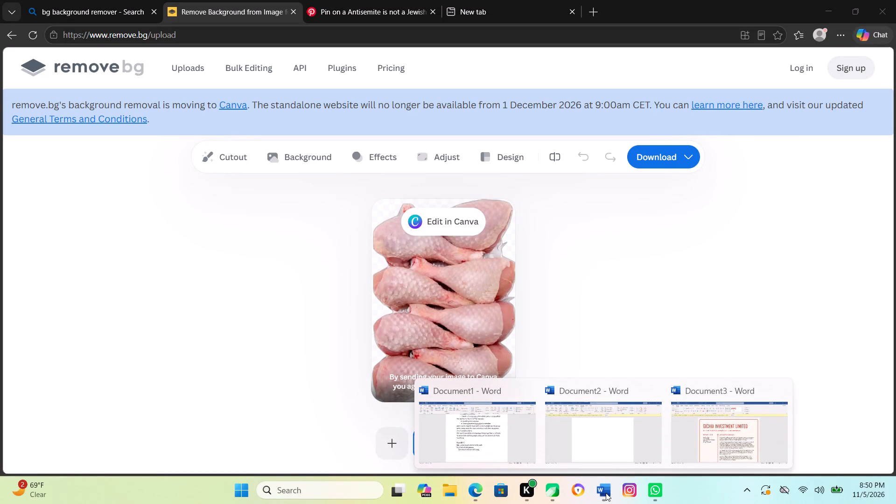
pyautogui.click(598, 460)
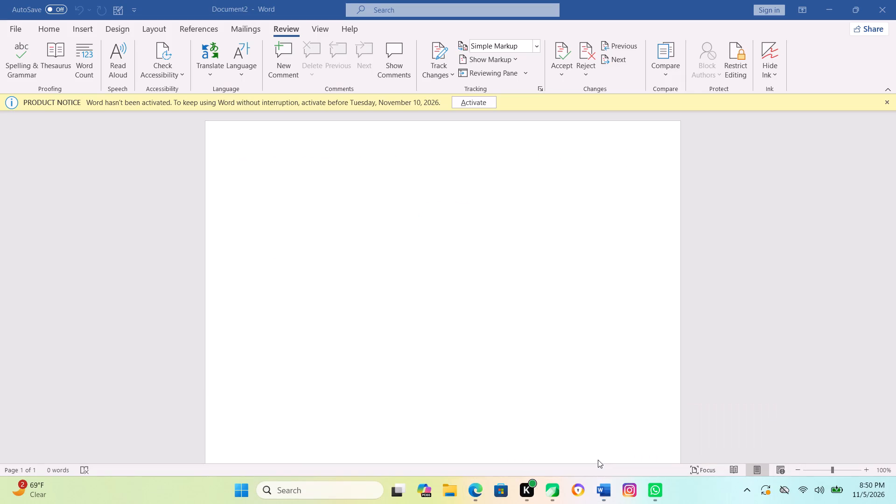
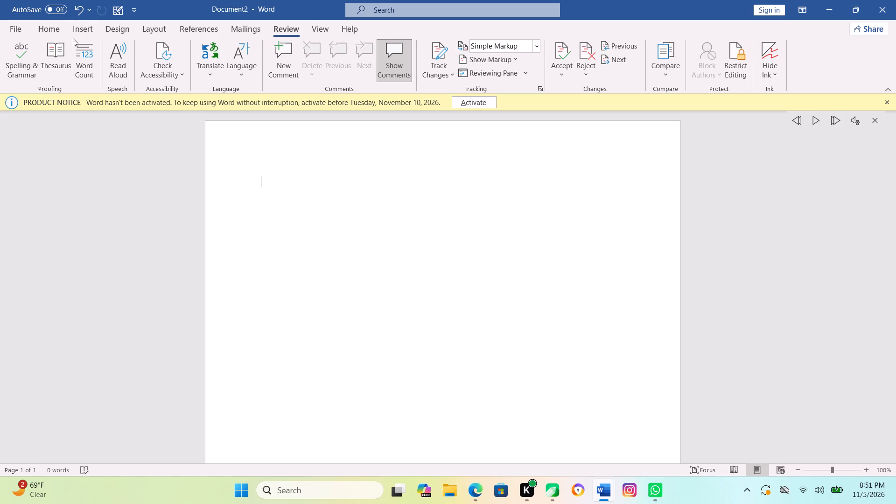
# Insert a table with 5 columns and 8 rows in the blank document.
pyautogui.click(82, 29)
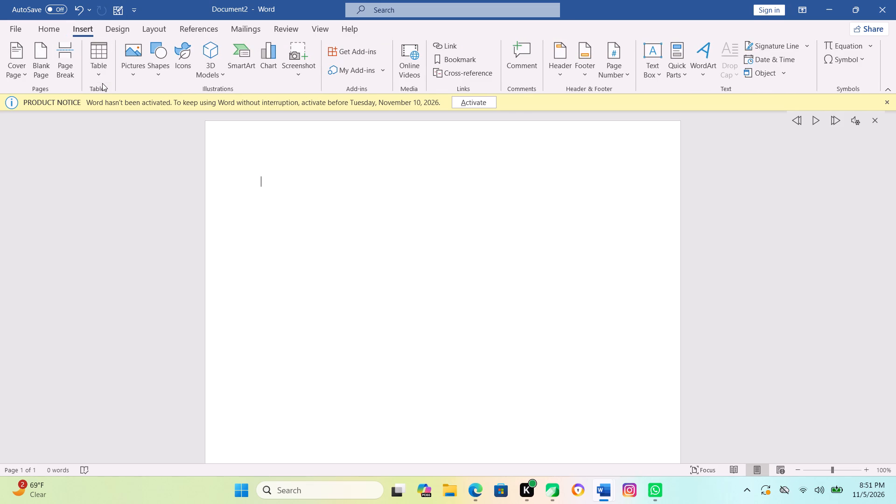
pyautogui.click(103, 81)
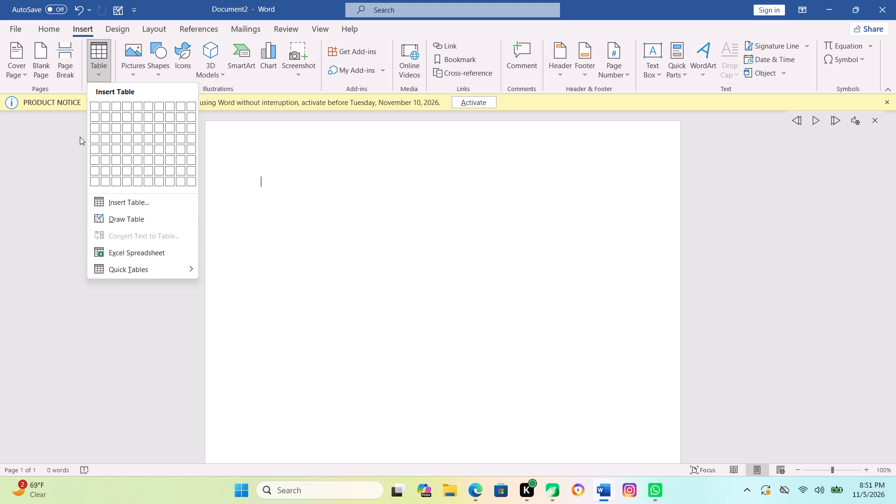
pyautogui.click(122, 203)
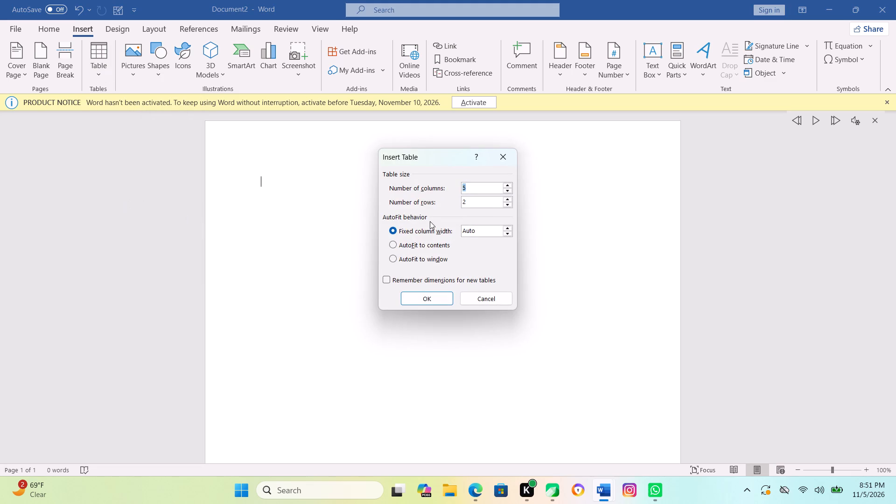
pyautogui.doubleClick(468, 203)
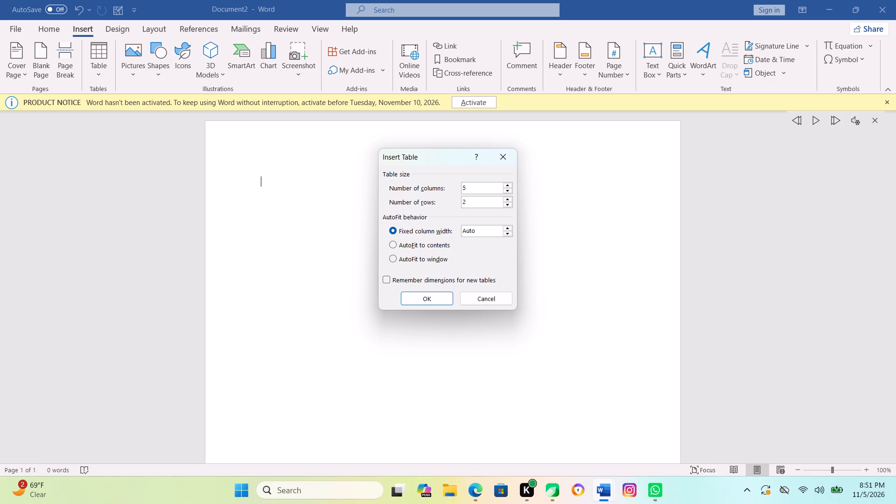
pyautogui.click(468, 203)
pyautogui.press('BackSpace')
pyautogui.press('8')
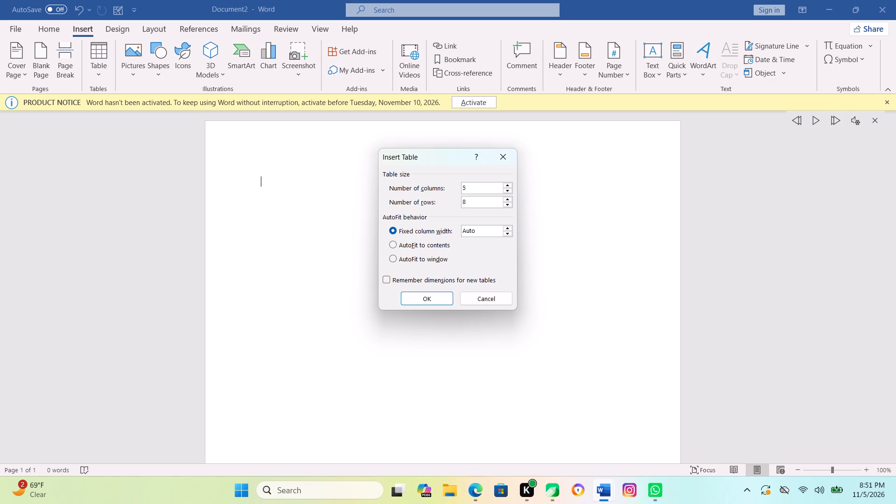
pyautogui.click(423, 305)
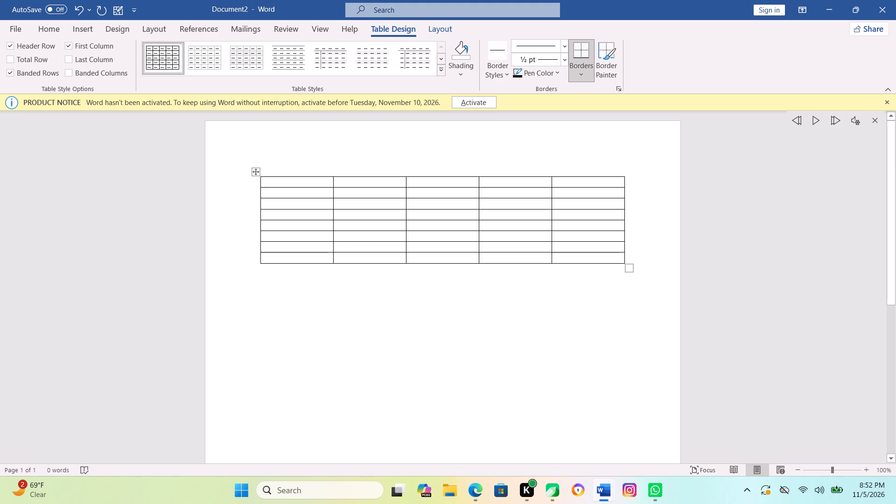
# Enter the heading COURSES in capitals in the first cell of the table's top row.
pyautogui.click(267, 182)
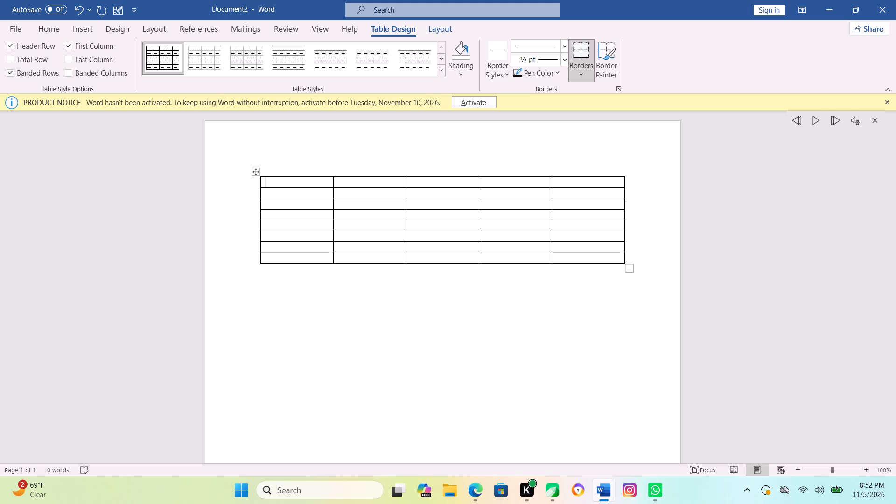
pyautogui.write('ocu')
pyautogui.press('BackSpace')
pyautogui.press('BackSpace')
pyautogui.press('BackSpace')
pyautogui.write('COU')
pyautogui.press('r')
pyautogui.write('SE')
pyautogui.write('ES')
pyautogui.press('BackSpace')
pyautogui.press('BackSpace')
pyautogui.press('s')
# Enter the headings LEVEL and QUALIFICATION in the second and third cells of the table's top row.
pyautogui.click(344, 180)
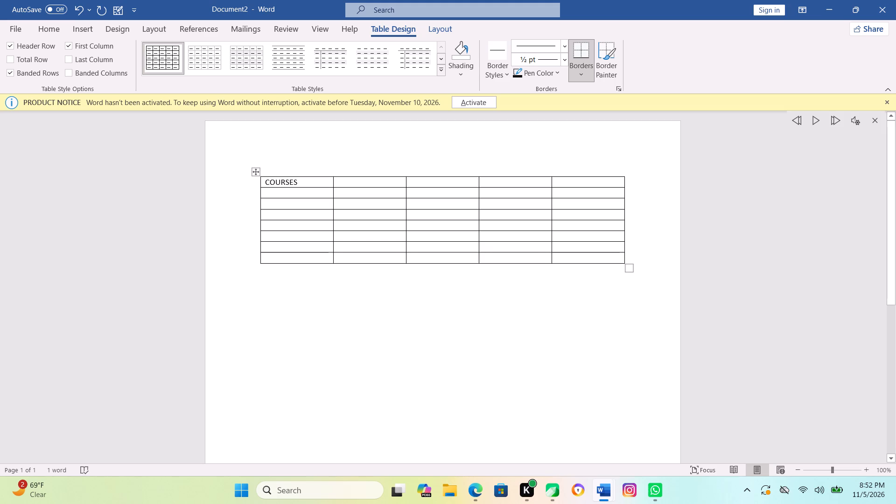
pyautogui.press('l')
pyautogui.write('EVE')
pyautogui.press('l')
pyautogui.click(414, 180)
pyautogui.press('q')
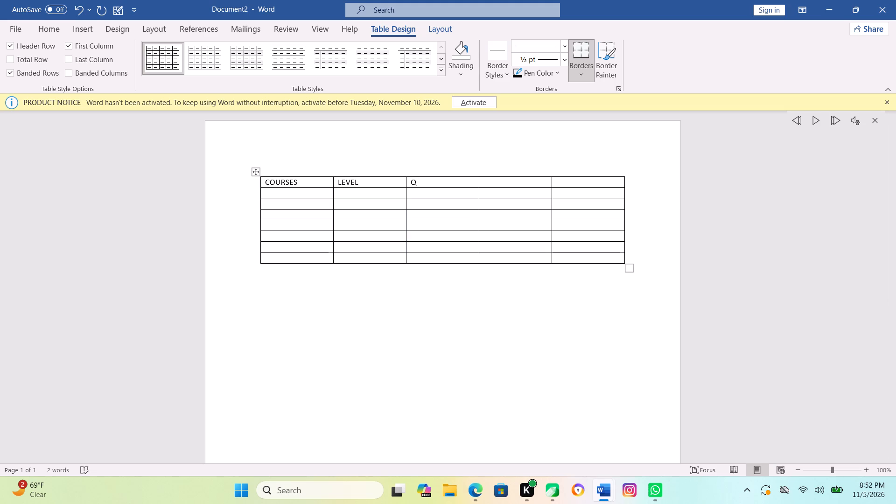
pyautogui.press('u')
pyautogui.press('a')
pyautogui.write('LI')
pyautogui.write('FI')
pyautogui.write('CATIO')
pyautogui.press('n')
# Enter the heading DURATION in the fourth cell of the table's top row.
pyautogui.click(486, 182)
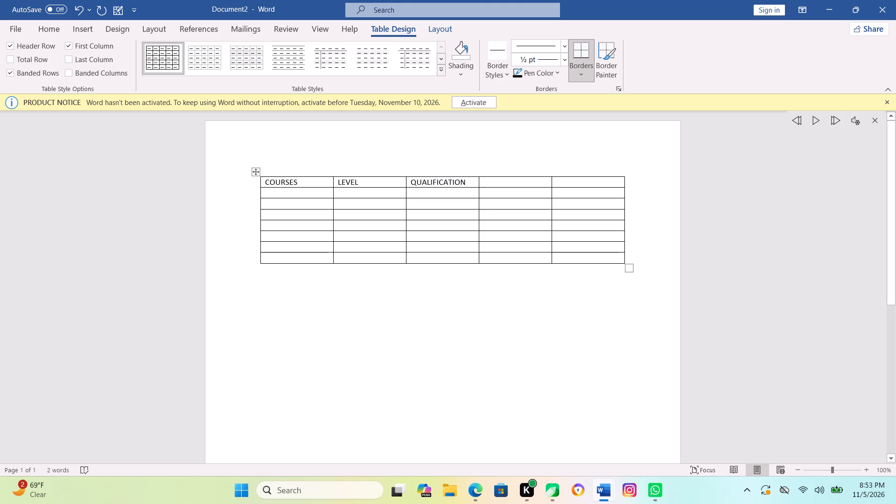
pyautogui.write('DU')
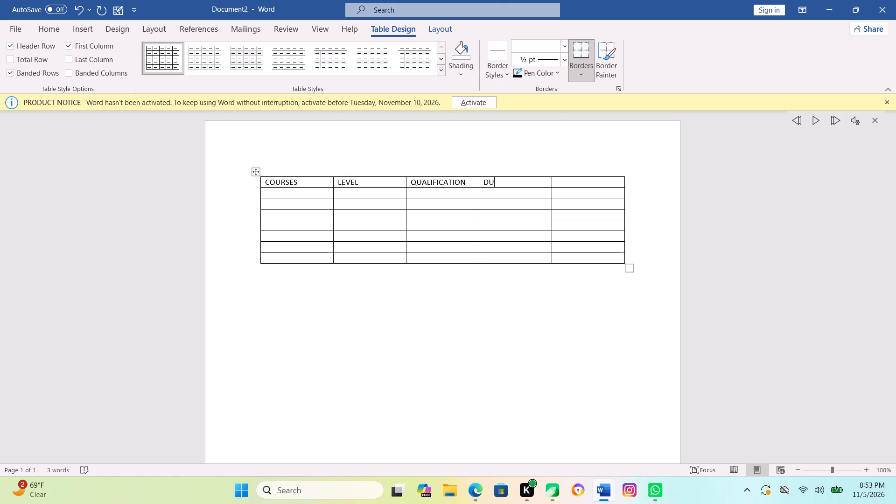
pyautogui.press('r')
pyautogui.press('a')
pyautogui.write('TION')
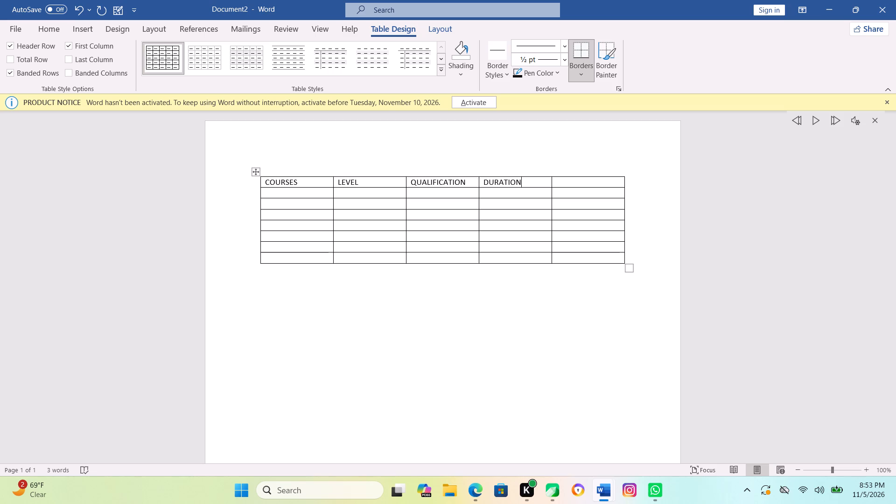
pyautogui.click(486, 182)
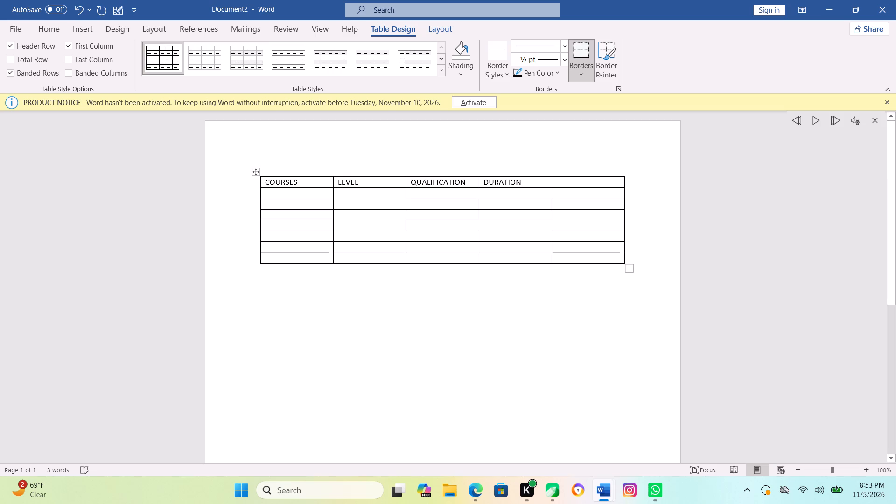
# Enter the heading EXAM BODY in the last cell of the table's top row.
pyautogui.click(556, 179)
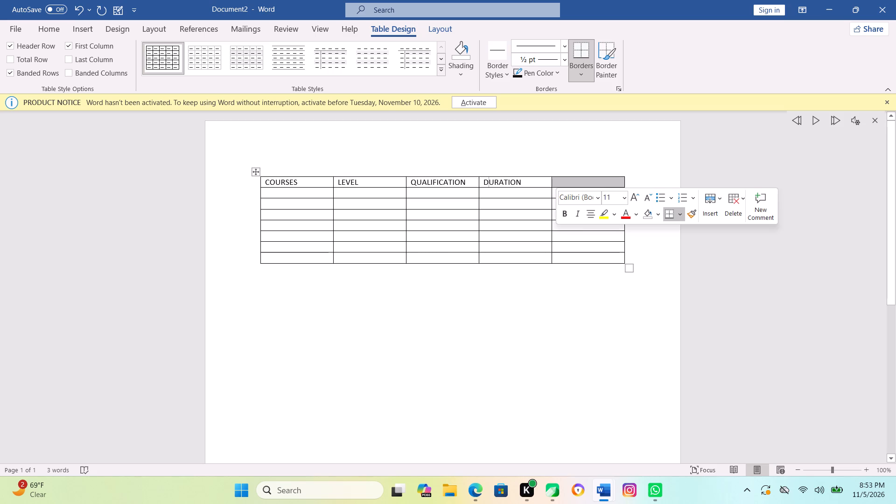
pyautogui.click(556, 179)
pyautogui.click(556, 179)
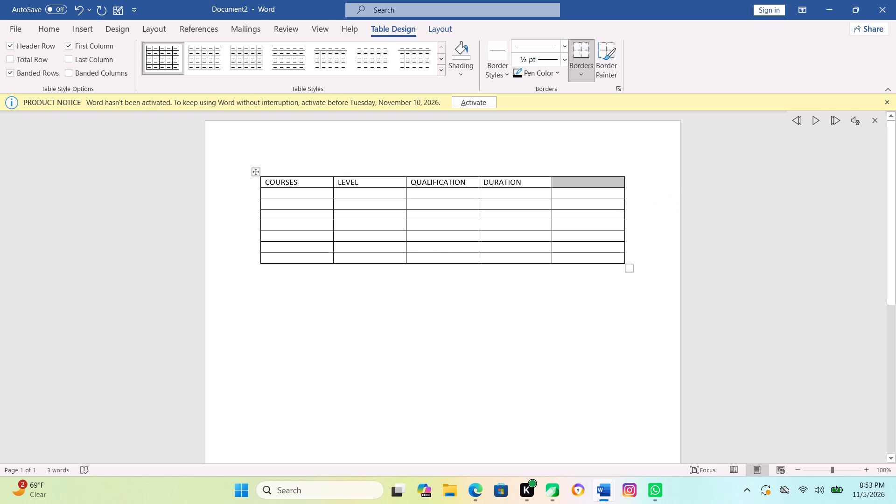
pyautogui.click(556, 179)
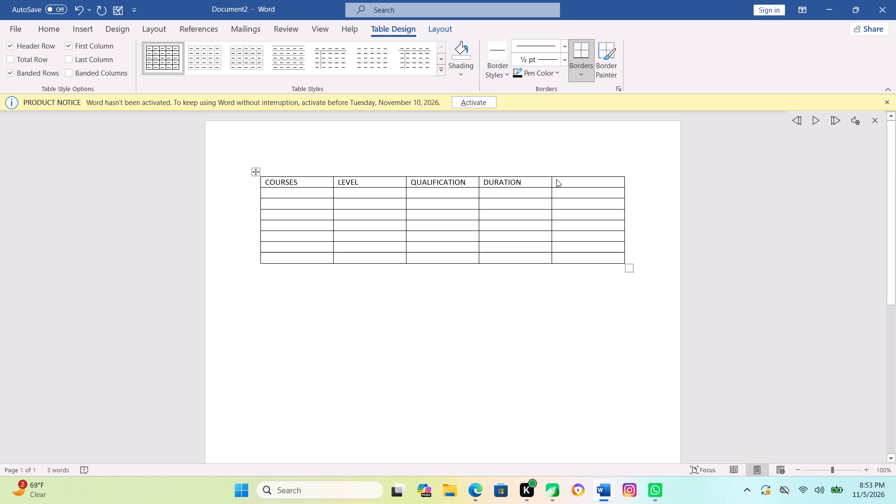
pyautogui.press('e')
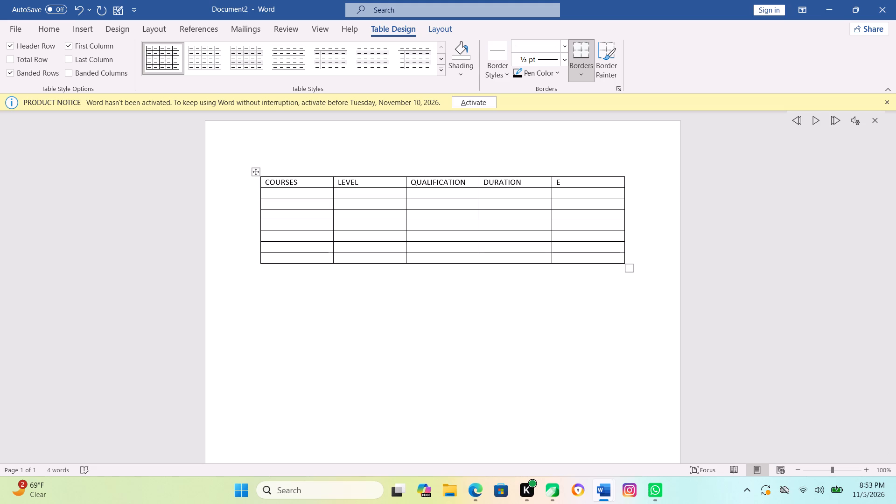
pyautogui.press('x')
pyautogui.write('AM')
pyautogui.press('space')
pyautogui.write('BODY')
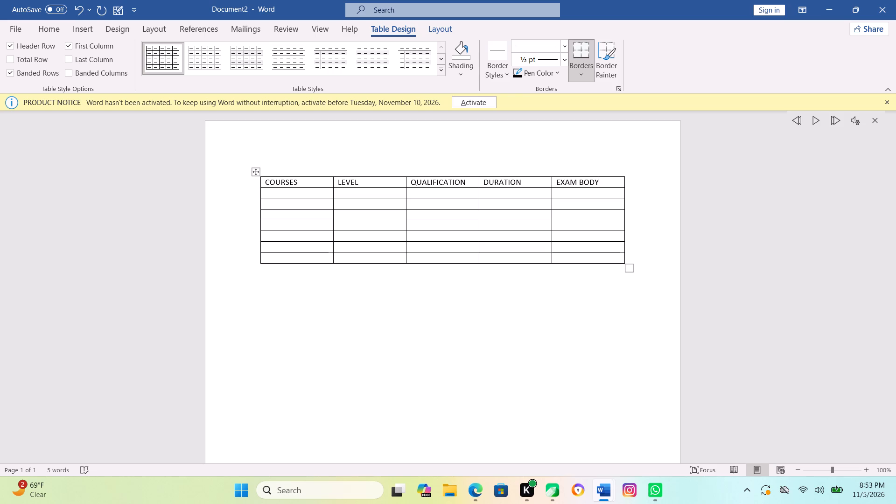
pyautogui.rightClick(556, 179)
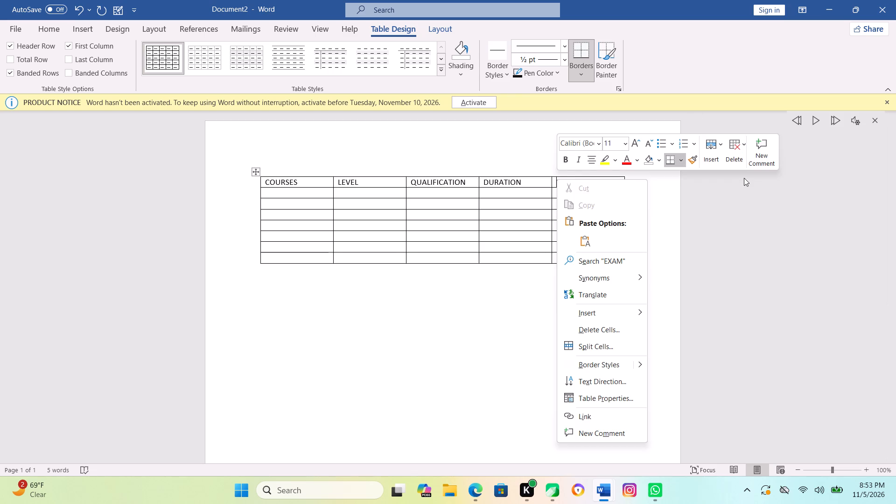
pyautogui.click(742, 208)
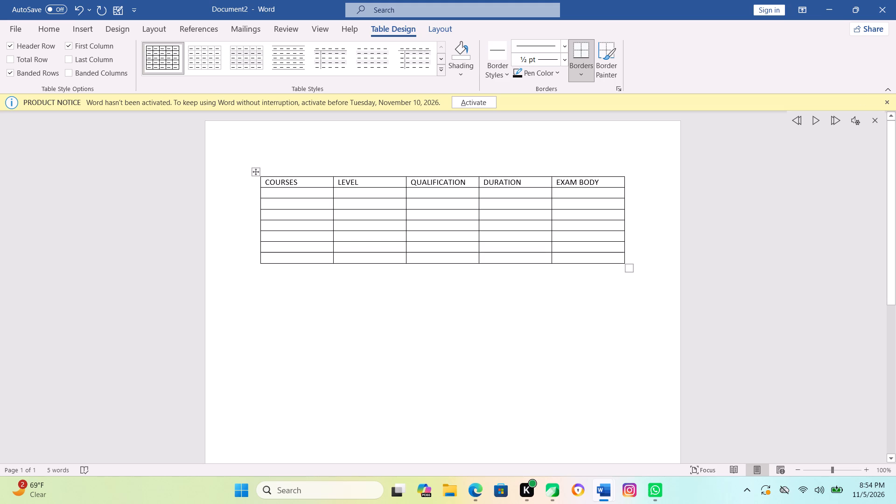
# Enter HOSPITALITRY in capitals in the COURSES cell of the table's second row.
pyautogui.click(266, 190)
pyautogui.click(266, 190)
pyautogui.write('HO')
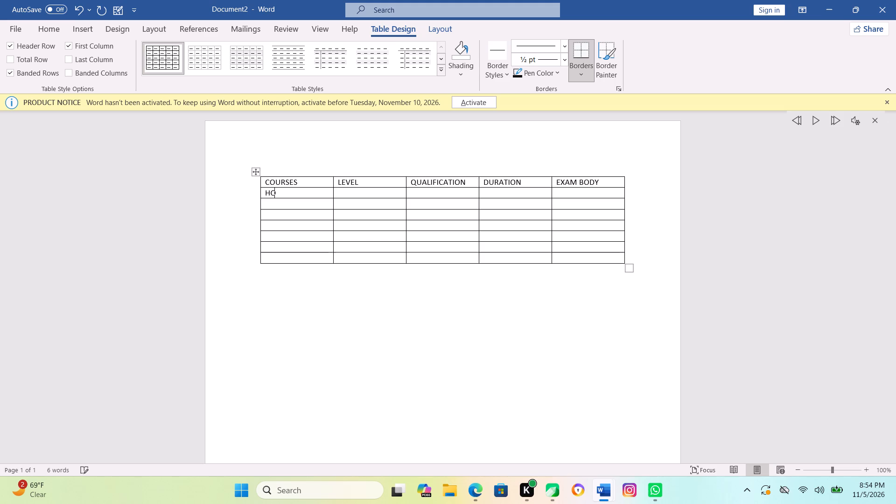
pyautogui.press('s')
pyautogui.write('PITAR')
pyautogui.press('BackSpace')
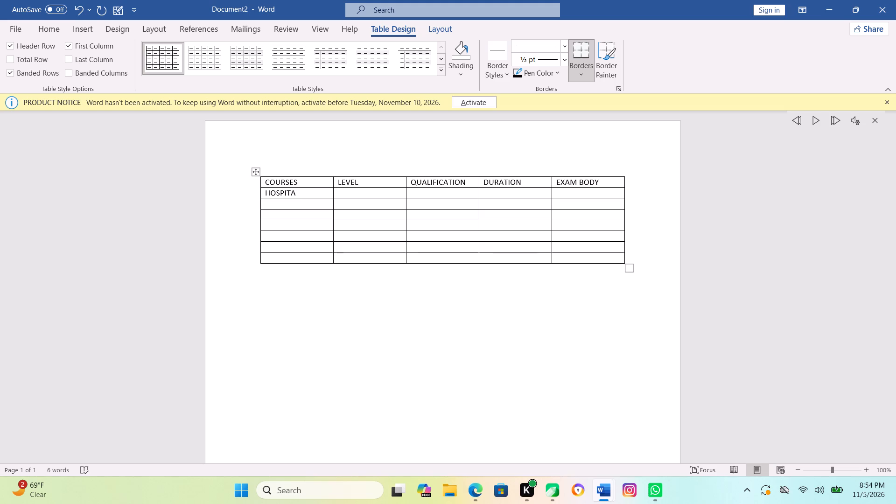
pyautogui.write('LITRY')
# Add the word INSTITUTIONAL in capitals after HOSPITALITRY in the second row's COURSES cell.
pyautogui.press('space')
pyautogui.write('I')
pyautogui.press('n')
pyautogui.press('s')
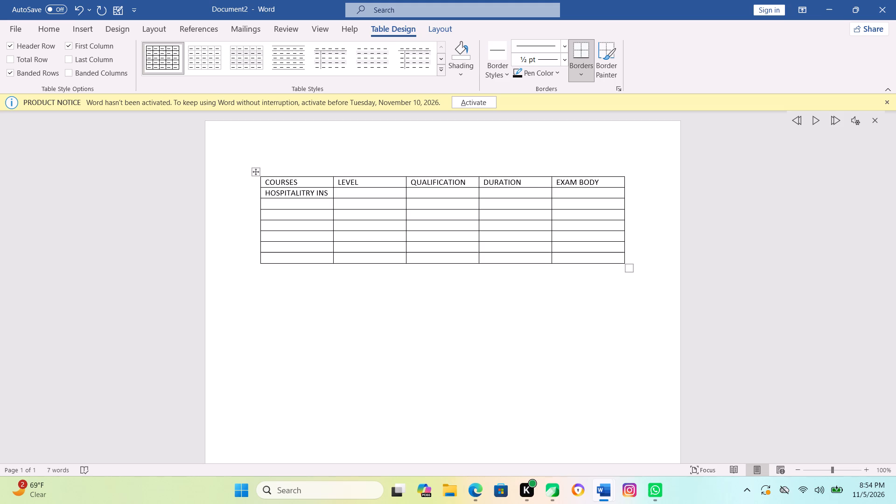
pyautogui.write('TIT')
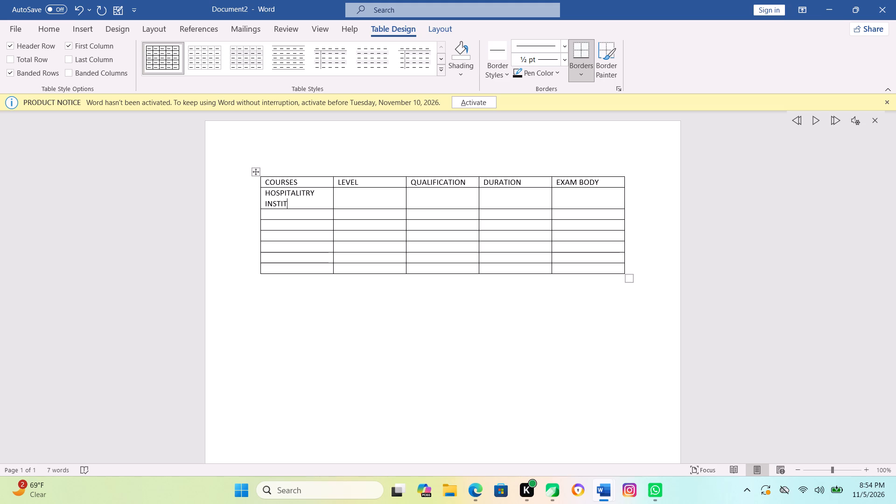
pyautogui.press('u')
pyautogui.write('TION')
pyautogui.press('a')
pyautogui.press('l')
pyautogui.press('m')
pyautogui.press('BackSpace')
pyautogui.press('space')
pyautogui.press('m')
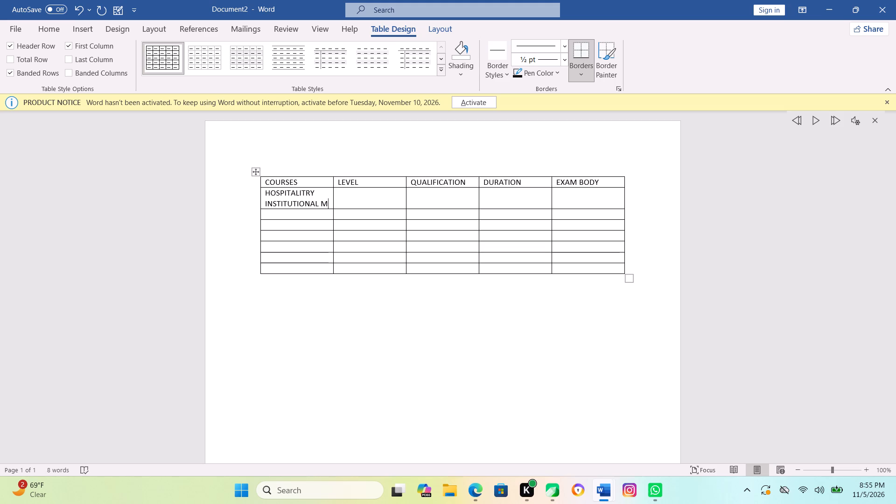
pyautogui.press('BackSpace')
# Add MANAGEMENT in capitals on a new line below INSTITUTIONAL in the same COURSES cell.
pyautogui.press('Return')
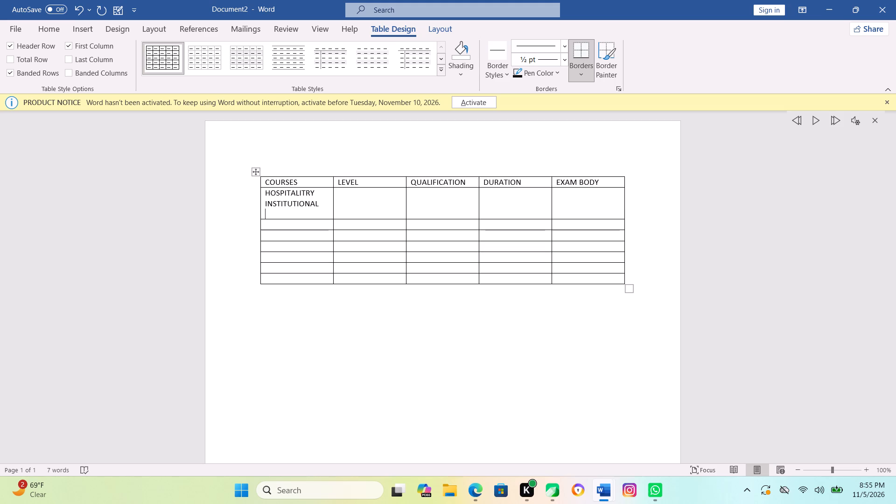
pyautogui.write('MAN')
pyautogui.press('a')
pyautogui.write('GE')
pyautogui.press('n')
pyautogui.press('BackSpace')
pyautogui.write('ME')
pyautogui.write('NT')
# Add the course entry ".Food And BEVERAGE" on a new line below MANAGEMENT in the same COURSES cell.
pyautogui.press('Return')
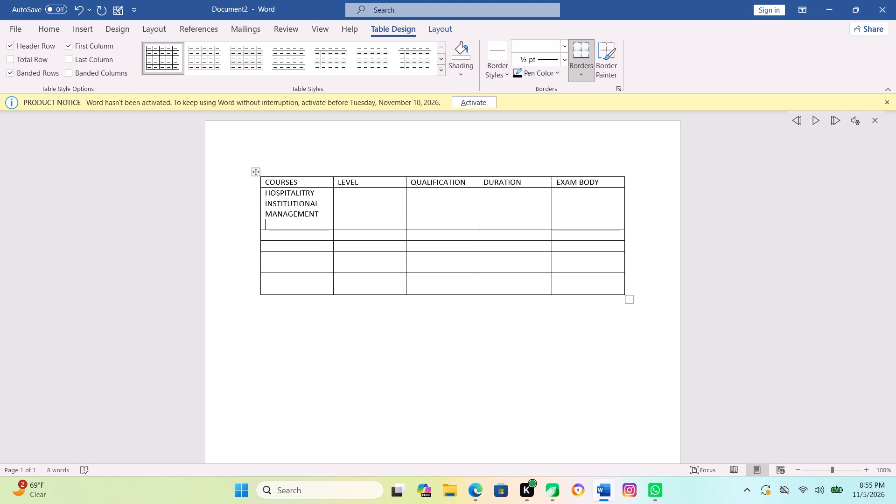
pyautogui.press('.')
pyautogui.press('f')
pyautogui.write('ood')
pyautogui.press('space')
pyautogui.press('a')
pyautogui.write('nd')
pyautogui.press('space')
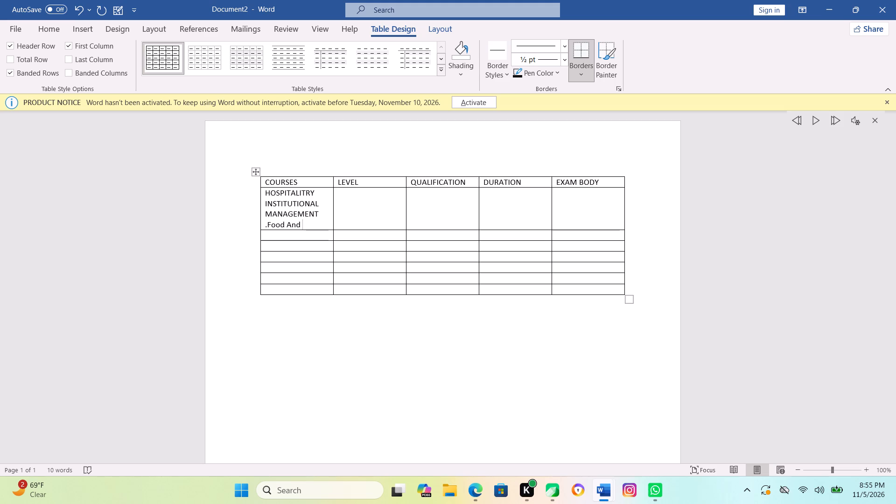
pyautogui.write('BEV')
pyautogui.write('ER')
pyautogui.write('AGE')
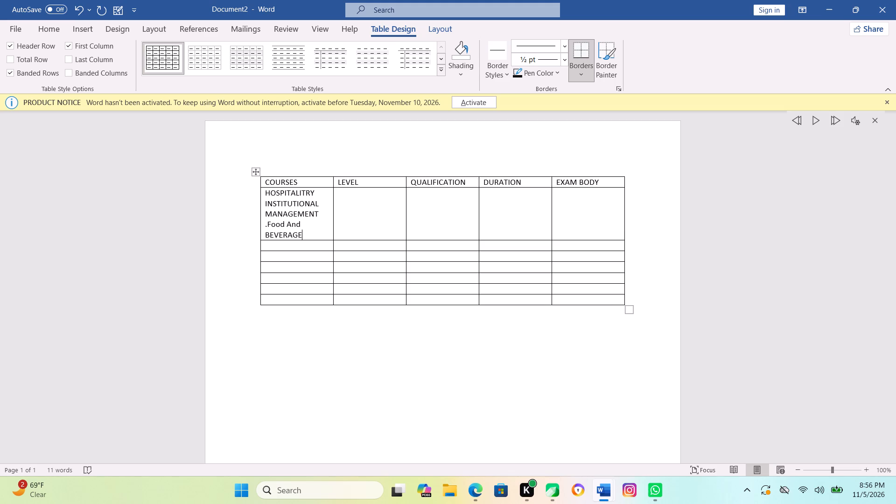
# Add the course entry ".Catering and" on a new line below BEVERAGE in the second row's COURSES cell.
pyautogui.press('Return')
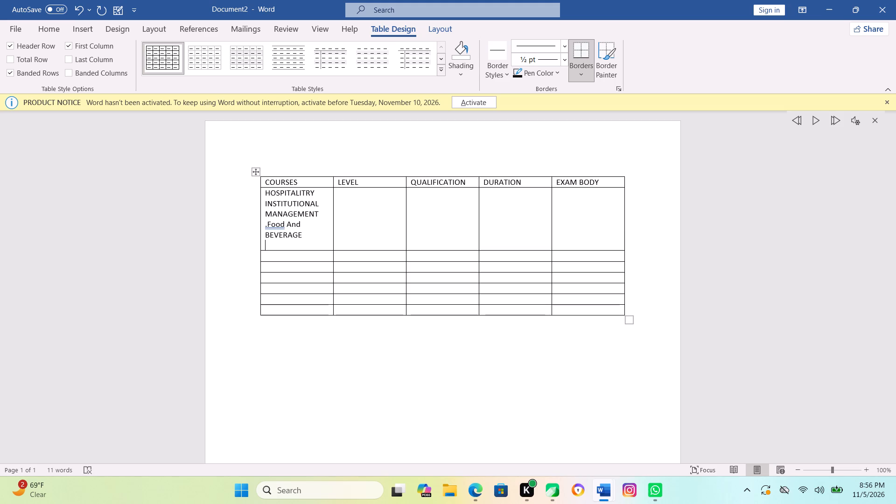
pyautogui.press('.')
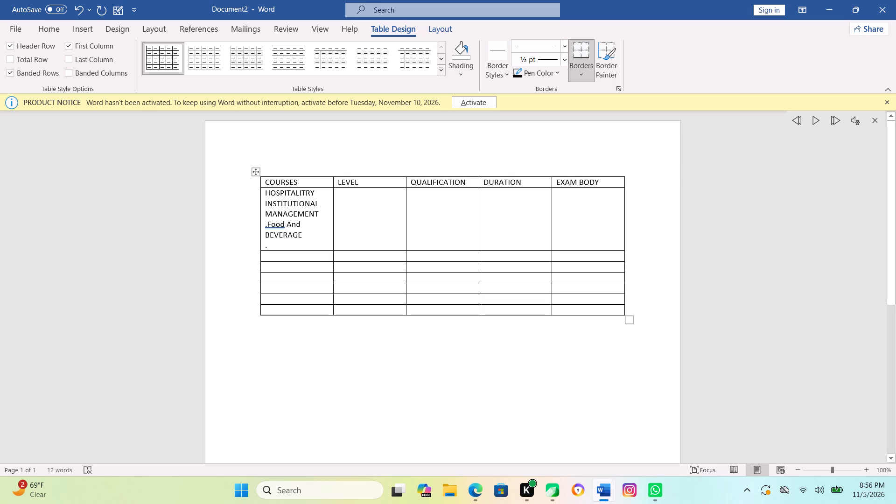
pyautogui.write('CA')
pyautogui.press('BackSpace')
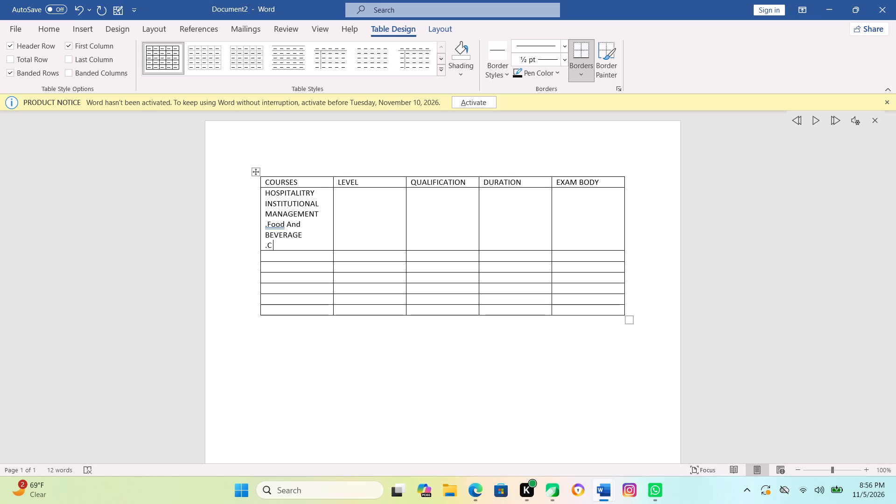
pyautogui.write('ate')
pyautogui.press('r')
pyautogui.press('i')
pyautogui.write('ng')
pyautogui.press('space')
pyautogui.write('a')
pyautogui.press('n')
pyautogui.write('d')
pyautogui.press('space')
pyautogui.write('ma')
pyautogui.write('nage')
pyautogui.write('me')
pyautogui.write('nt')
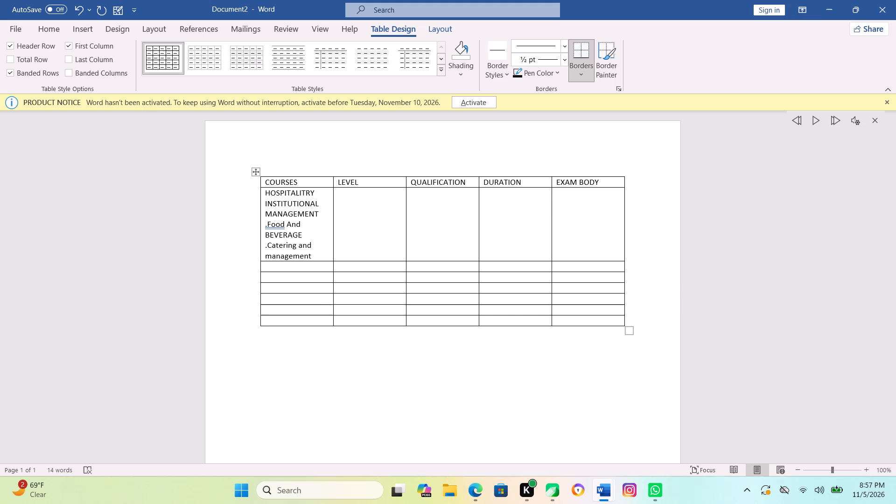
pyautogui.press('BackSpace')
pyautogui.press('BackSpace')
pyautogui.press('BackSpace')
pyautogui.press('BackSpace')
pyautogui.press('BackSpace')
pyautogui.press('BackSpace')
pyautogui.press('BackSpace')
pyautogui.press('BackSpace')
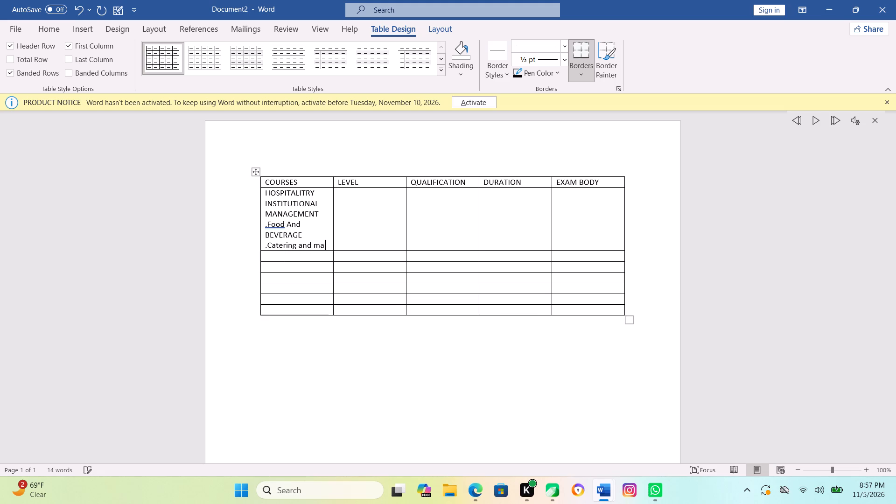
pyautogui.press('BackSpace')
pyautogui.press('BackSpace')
# Complete the catering course entry with the word "accommodation" after ".Catering and".
pyautogui.write('ac')
pyautogui.write('como')
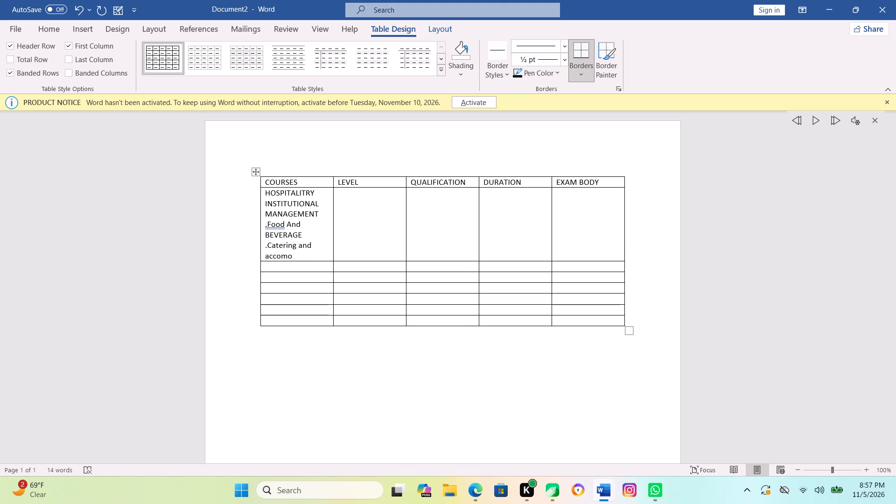
pyautogui.write('dat')
pyautogui.press('i')
pyautogui.write('on')
# Add the course entry ".Food beverage" on a new line below the catering and accommodation entry in the same COURSES cell.
pyautogui.press('Return')
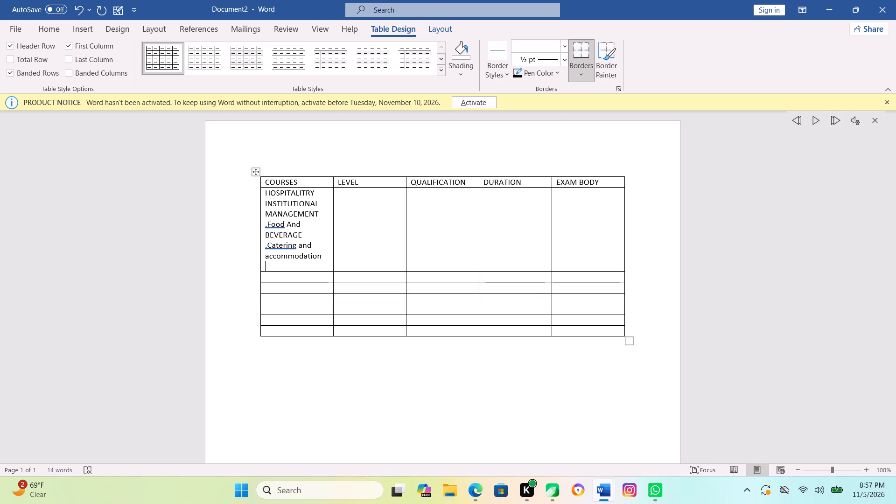
pyautogui.press('.')
pyautogui.press('f')
pyautogui.press('BackSpace')
pyautogui.press('f')
pyautogui.write('OO')
pyautogui.press('BackSpace')
pyautogui.press('BackSpace')
pyautogui.write('oo')
pyautogui.write('d')
pyautogui.press('space')
pyautogui.write('be')
pyautogui.write('vre')
pyautogui.press('BackSpace')
pyautogui.press('BackSpace')
pyautogui.write('er')
pyautogui.write('age')
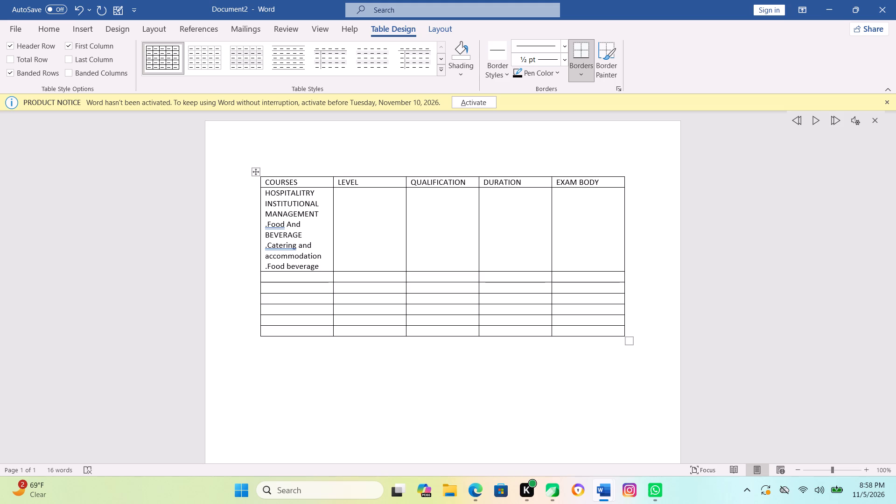
# Append "(NITA)" directly after the last ".Food beverage" entry in the second row's COURSES cell.
pyautogui.press('9')
pyautogui.hotkey('shift', '(')
pyautogui.press('BackSpace')
pyautogui.press('BackSpace')
pyautogui.write('(?')
pyautogui.press('BackSpace')
pyautogui.press('n')
pyautogui.press('i')
pyautogui.write('TA')
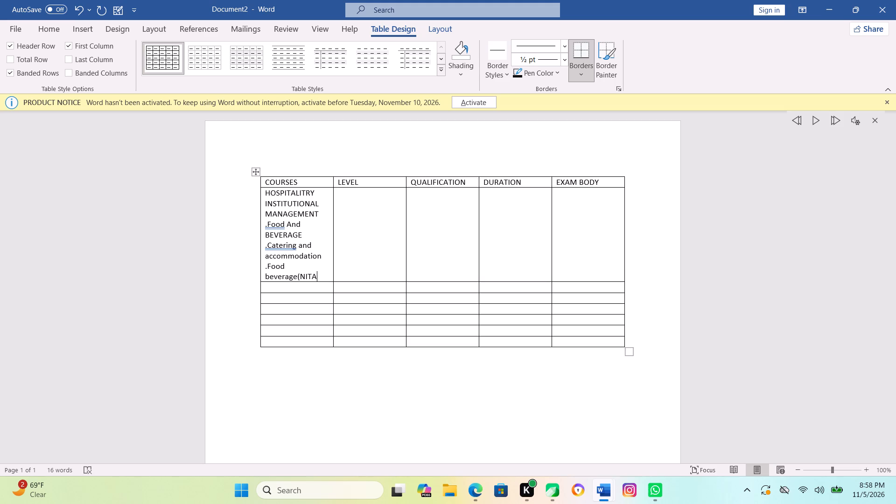
pyautogui.hotkey('shift', ')')
# Insert three blank lines at the start of the second row's LEVEL cell, down to the ".Food And" line.
pyautogui.click(338, 196)
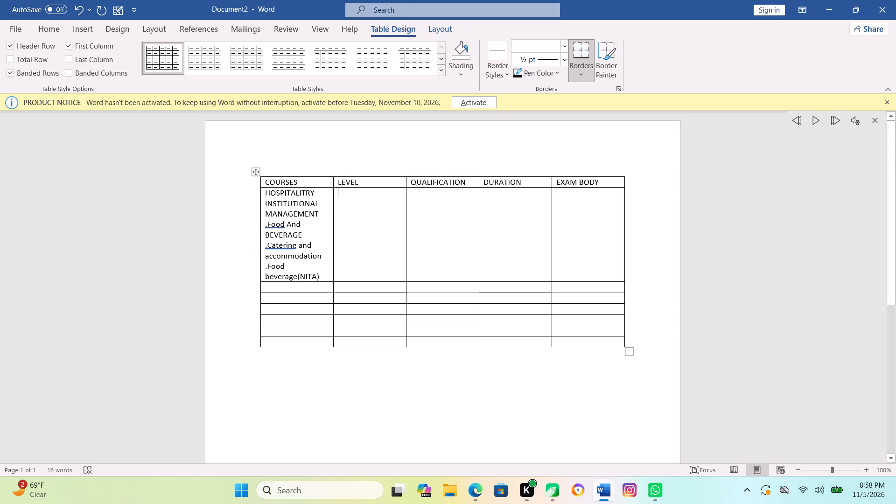
pyautogui.click(339, 226)
pyautogui.click(339, 226)
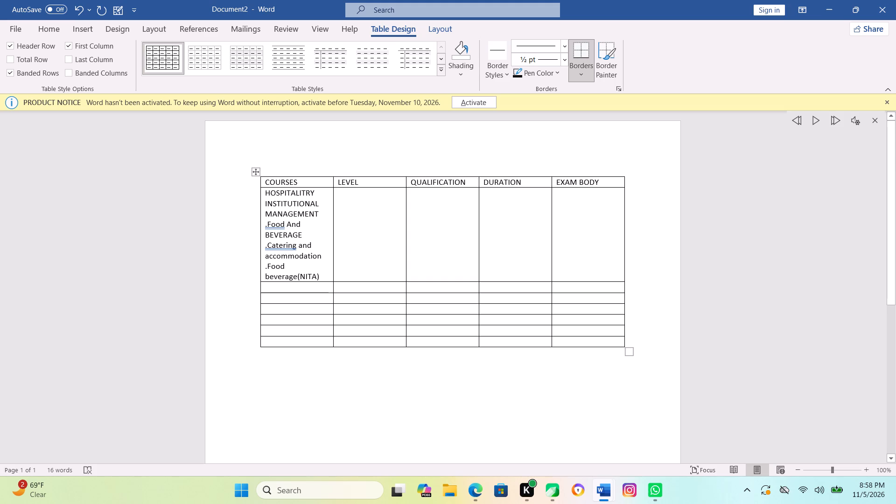
pyautogui.click(340, 222)
pyautogui.click(340, 222)
pyautogui.press('space')
pyautogui.press('space')
pyautogui.press('space')
pyautogui.press('space')
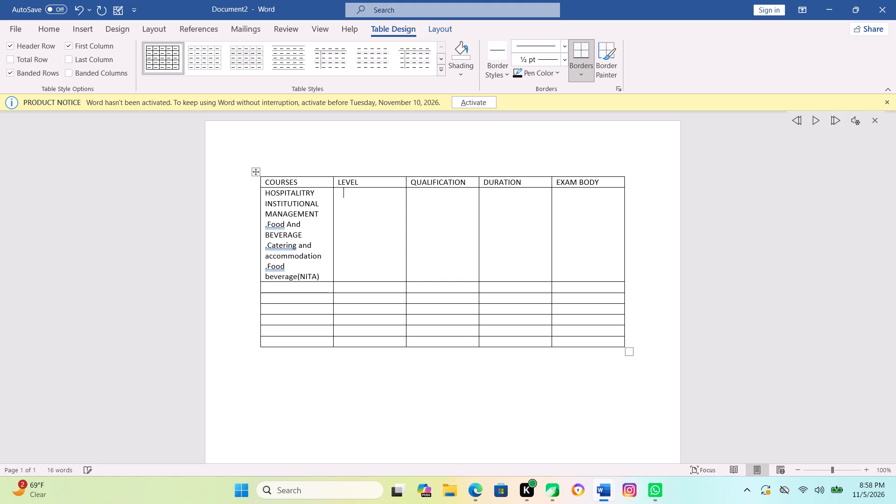
pyautogui.press('space')
pyautogui.press('space')
pyautogui.press('space')
pyautogui.press('space')
pyautogui.press('Return')
pyautogui.press('space')
pyautogui.press('space')
pyautogui.press('space')
pyautogui.press('space')
pyautogui.press('space')
pyautogui.press('Return')
pyautogui.press('space')
pyautogui.press('space')
pyautogui.press('space')
pyautogui.press('space')
pyautogui.press('space')
pyautogui.press('Return')
# Enter the levels ARTISAN, CRAFT and DIPLOMA on separate lines in the LEVEL cell, starting level with ".Food And".
pyautogui.press('a')
pyautogui.press('r')
pyautogui.write('TIS')
pyautogui.press('a')
pyautogui.press('n')
pyautogui.press('Return')
pyautogui.write('CRAFT')
pyautogui.press('Return')
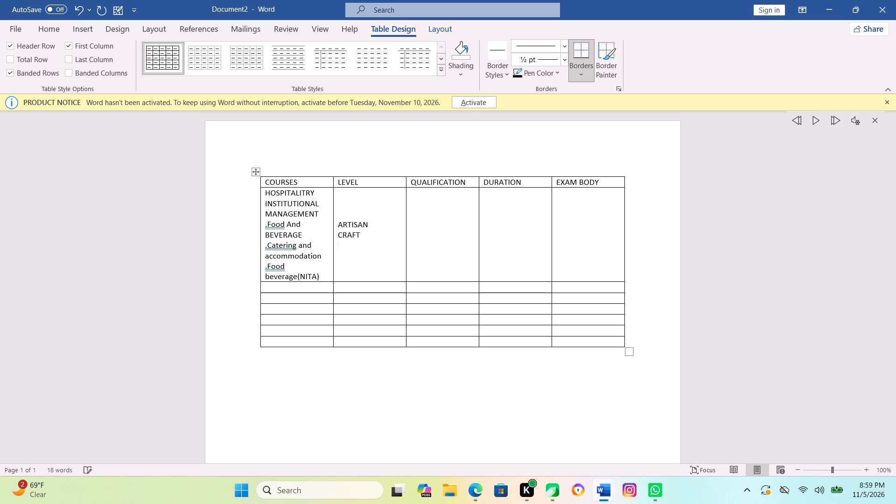
pyautogui.press('d')
pyautogui.press('i')
pyautogui.write('PL')
pyautogui.write('OMA')
# Add the levels "CRAFT 1" and "CRAFT 2" on separate lines below DIPLOMA in the same LEVEL cell.
pyautogui.press('Return')
pyautogui.write('CRAFT')
pyautogui.press('space')
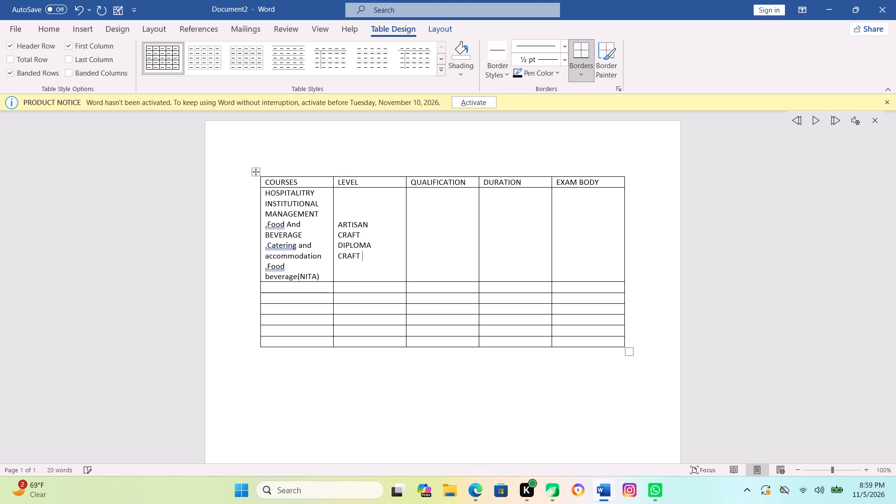
pyautogui.write('1')
pyautogui.press('Return')
pyautogui.write('CRAFT')
pyautogui.press('space')
pyautogui.press('2')
# Add the level "GRADE 1,2,3" on a new line below CRAFT 2 in the second row's LEVEL cell.
pyautogui.press('Return')
pyautogui.press('g')
pyautogui.write('RADE')
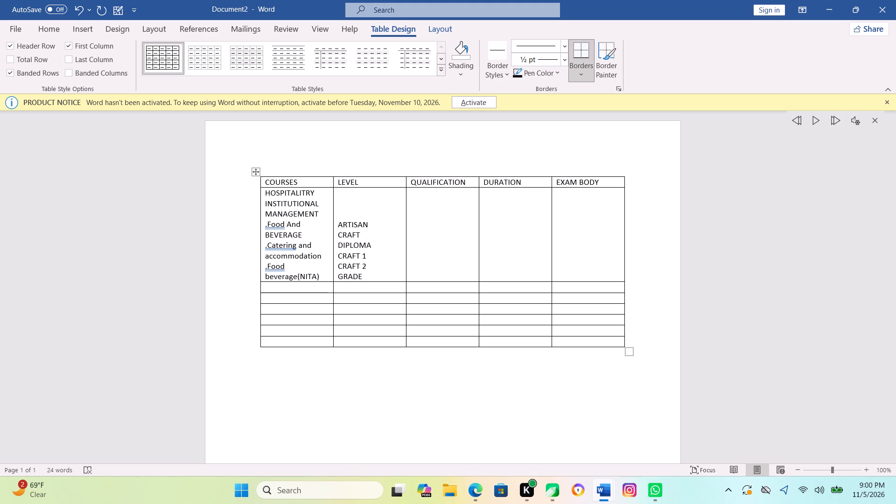
pyautogui.press('space')
pyautogui.write('1')
pyautogui.write(',2')
pyautogui.press(',')
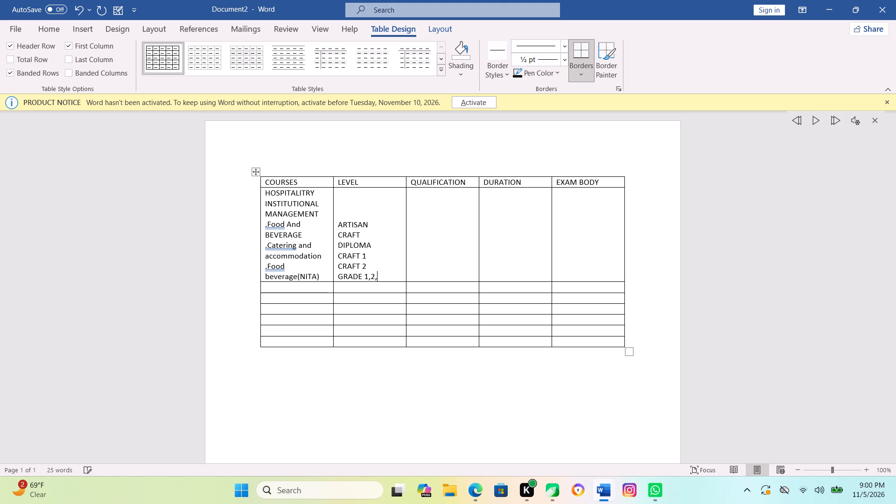
pyautogui.press('3')
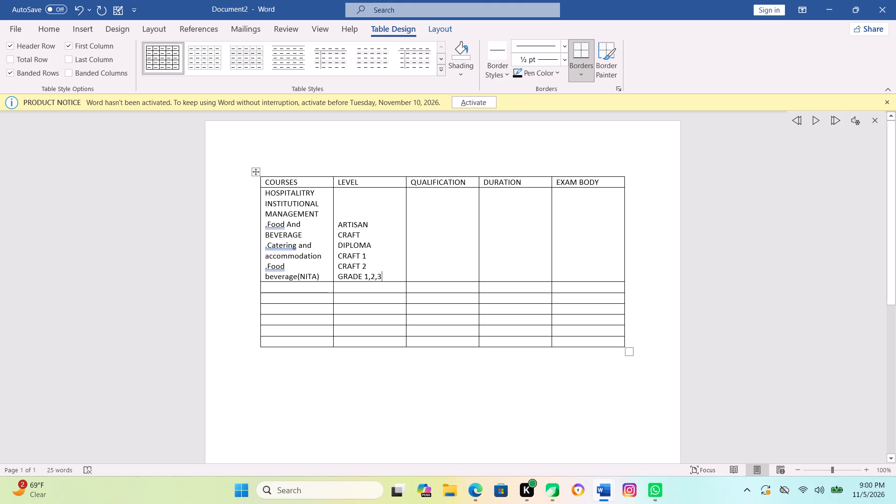
# Insert three blank lines at the start of the second row's QUALIFICATION cell, down to the line level with ARTISAN.
pyautogui.click(411, 224)
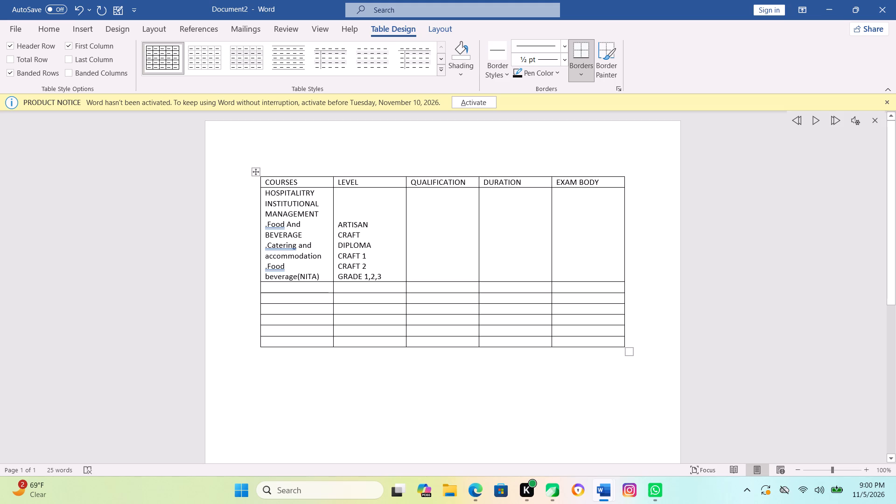
pyautogui.click(415, 221)
pyautogui.doubleClick(415, 221)
pyautogui.click(415, 221)
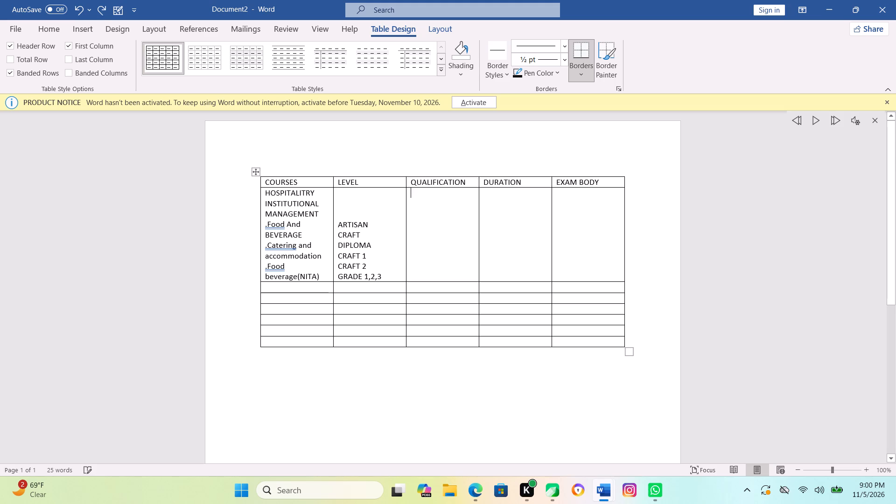
pyautogui.click(412, 221)
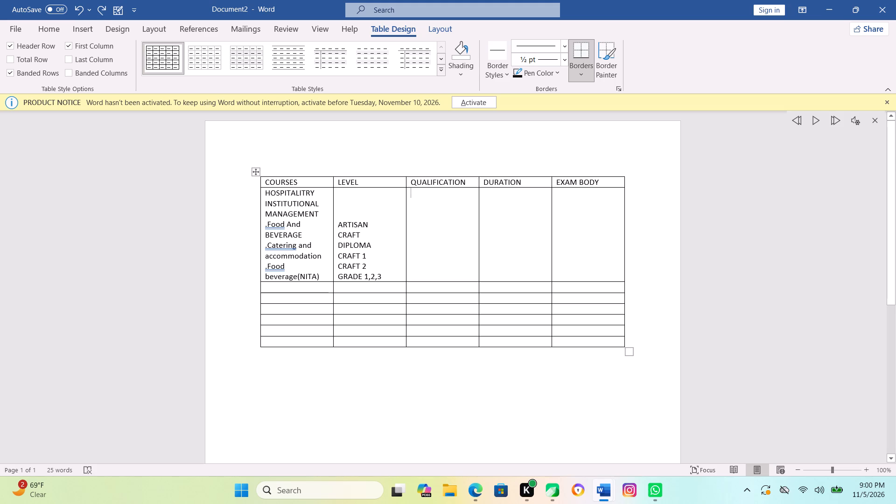
pyautogui.doubleClick(412, 221)
pyautogui.click(412, 221)
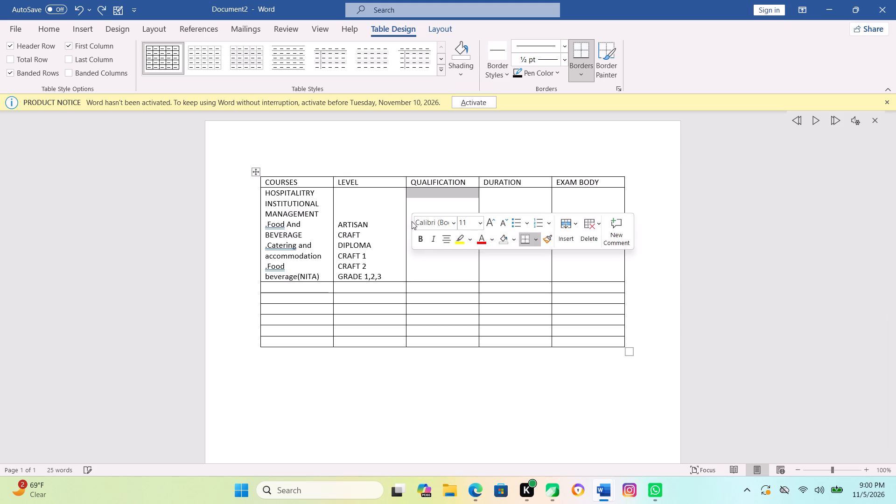
pyautogui.click(431, 262)
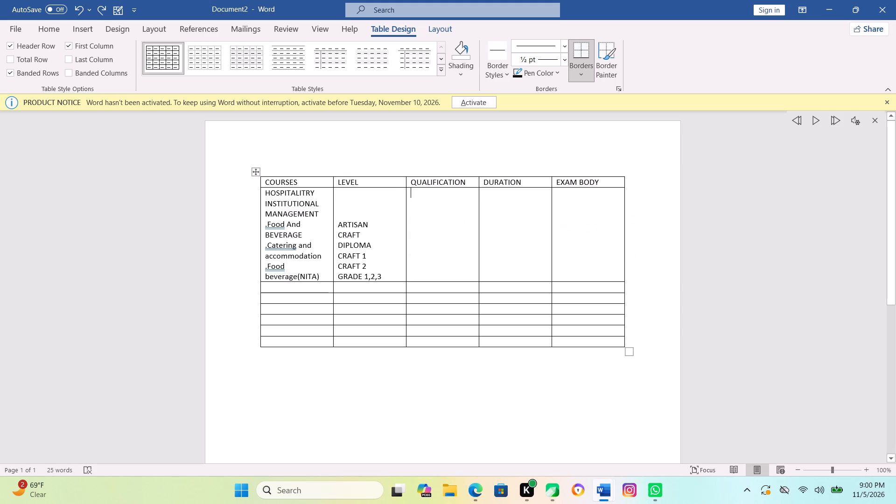
pyautogui.click(414, 219)
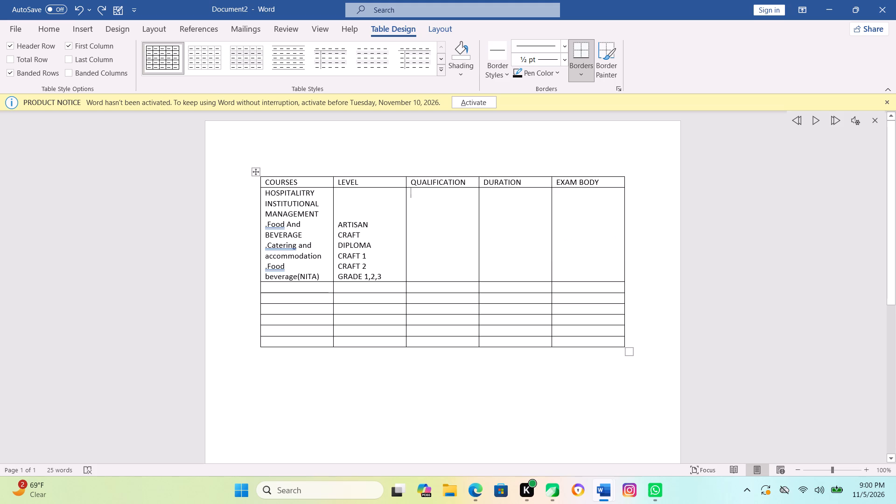
pyautogui.click(414, 219)
pyautogui.click(414, 219)
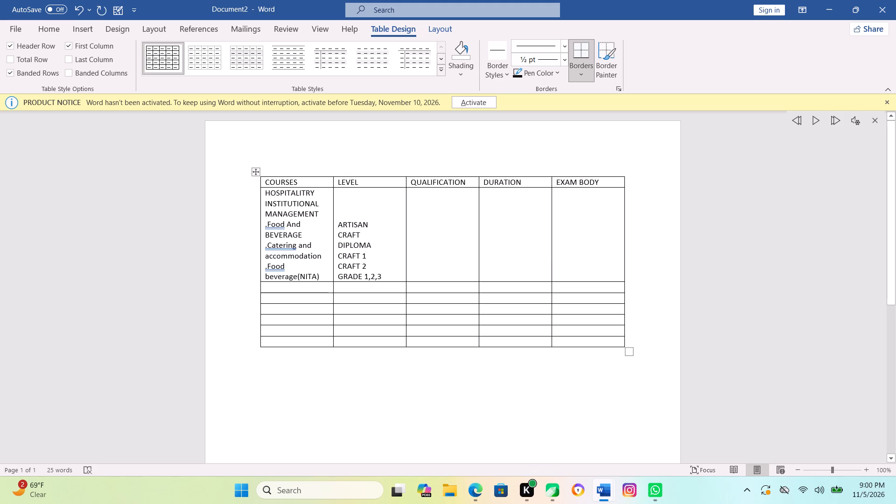
pyautogui.click(414, 219)
pyautogui.click(414, 219)
pyautogui.doubleClick(414, 219)
# Enter the qualification "D-or kcpe certificate" in the QUALIFICATION cell, starting level with ARTISAN.
pyautogui.press('d')
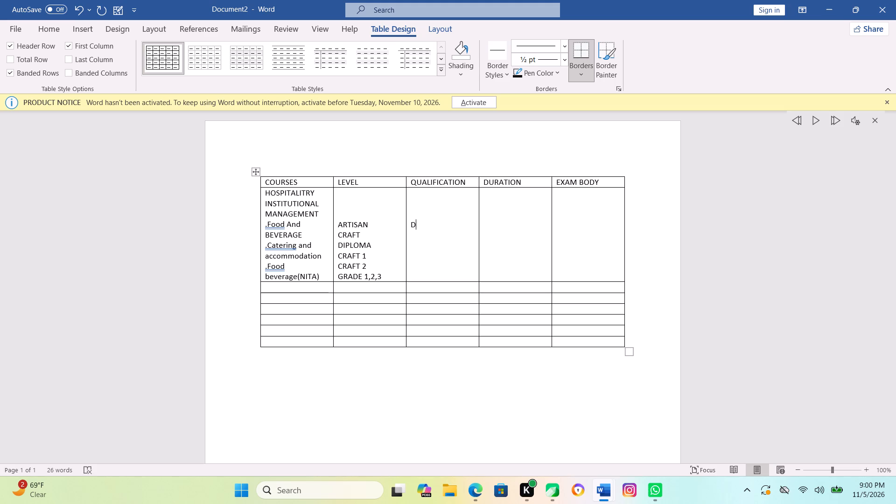
pyautogui.press('-')
pyautogui.press('o')
pyautogui.press('r')
pyautogui.press('space')
pyautogui.press('k')
pyautogui.press('c')
pyautogui.press('p')
pyautogui.press('e')
pyautogui.press('space')
pyautogui.write('cer')
pyautogui.press('t')
pyautogui.write('iface')
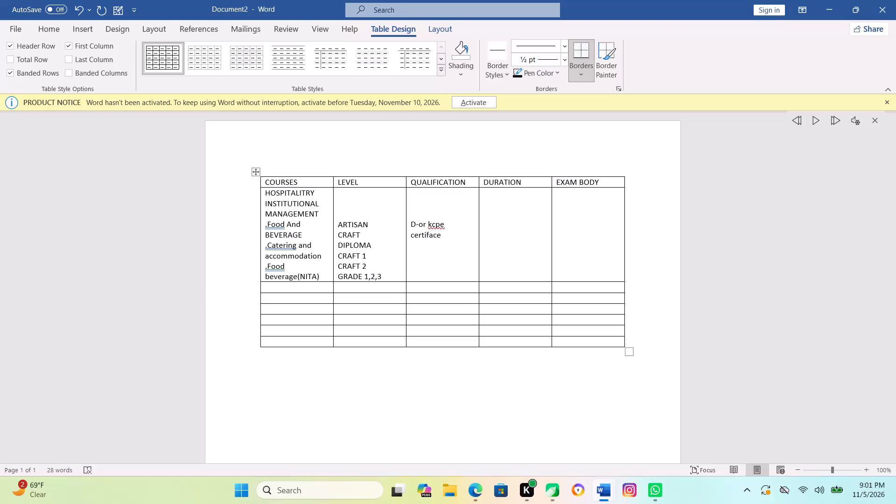
pyautogui.press('BackSpace')
pyautogui.press('BackSpace')
pyautogui.press('BackSpace')
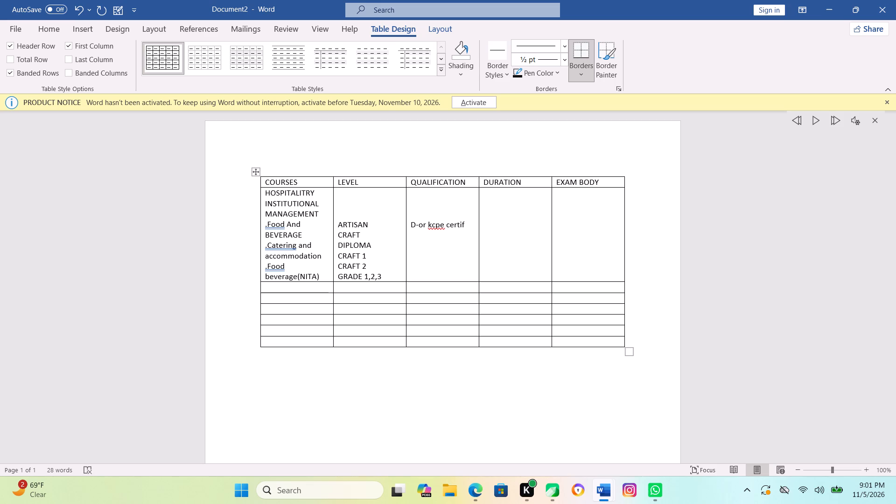
pyautogui.press('i')
pyautogui.write('cate')
# Add the qualification "D or pass in Artisan" on a new line below "certificate" in the QUALIFICATION cell.
pyautogui.press('Return')
pyautogui.press('d')
pyautogui.press('space')
pyautogui.press('o')
pyautogui.press('r')
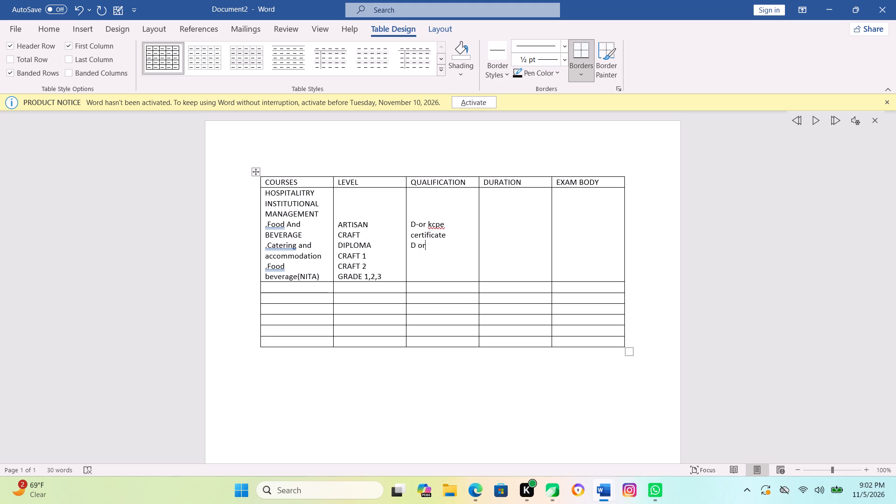
pyautogui.press('space')
pyautogui.press('p')
pyautogui.write('ass')
pyautogui.press('space')
pyautogui.write('in')
pyautogui.press('space')
pyautogui.press('a')
pyautogui.write('rt')
pyautogui.press('i')
pyautogui.write('sa')
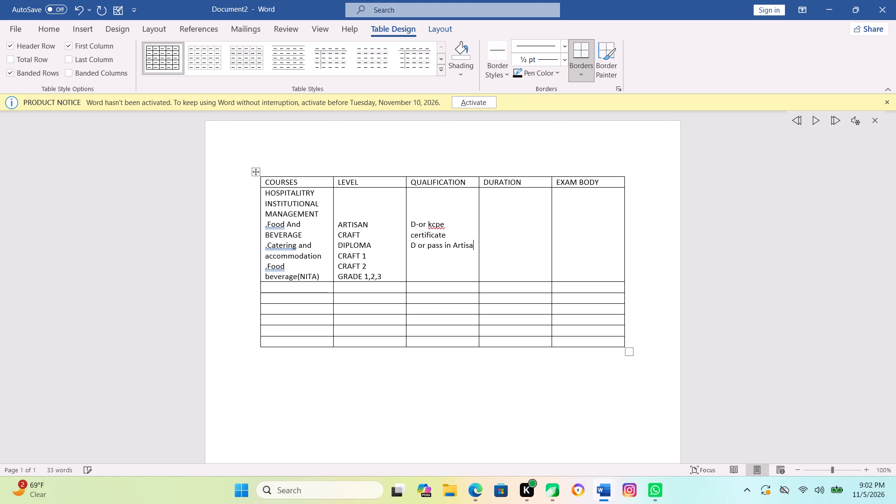
pyautogui.press('n')
# Add the qualification "C-or pass in craft 1and above" on a new line below "D or pass in Artisan".
pyautogui.press('Return')
pyautogui.press('c')
pyautogui.press('BackSpace')
pyautogui.press('c')
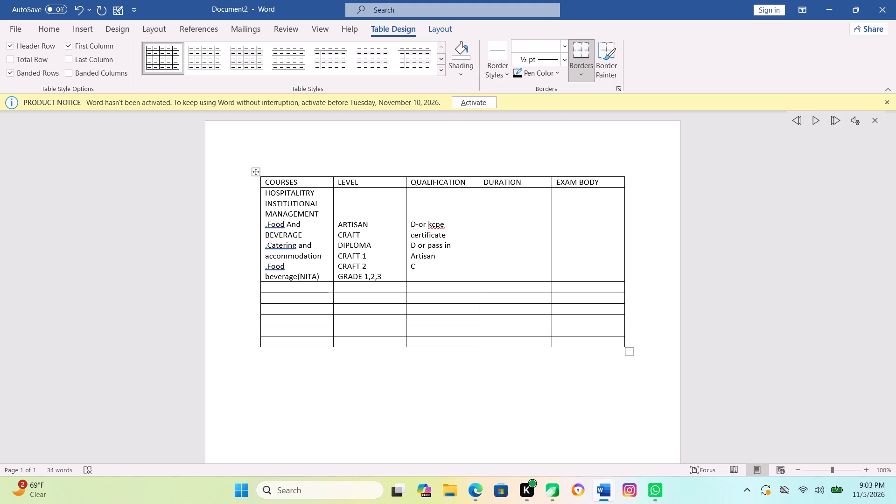
pyautogui.press('-')
pyautogui.press('o')
pyautogui.press('r')
pyautogui.press('space')
pyautogui.press('p')
pyautogui.write('ass')
pyautogui.press('space')
pyautogui.write('in')
pyautogui.press('space')
pyautogui.press('c')
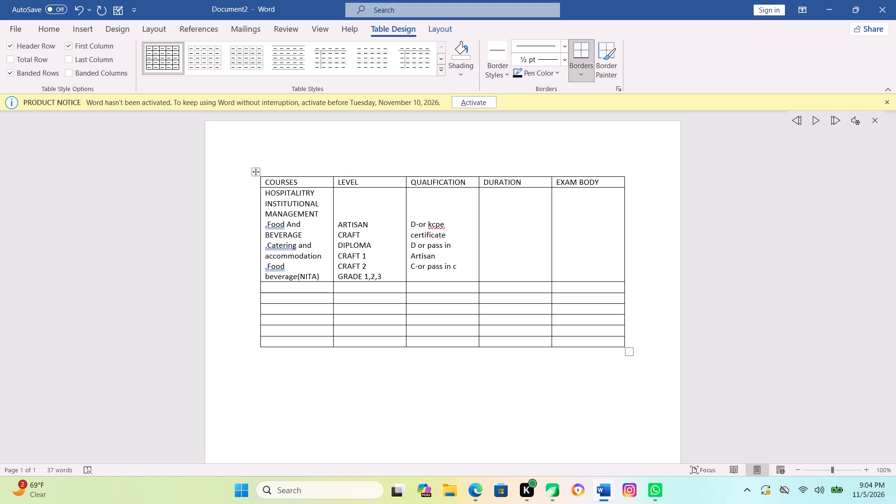
pyautogui.write('ra')
pyautogui.write('ft')
pyautogui.press('space')
pyautogui.write('1')
pyautogui.write('and')
pyautogui.press('space')
pyautogui.press('a')
pyautogui.write('bove')
# Add the qualification "C-or pass in craft" on a new line below "1and above" in the QUALIFICATION cell.
pyautogui.press('Return')
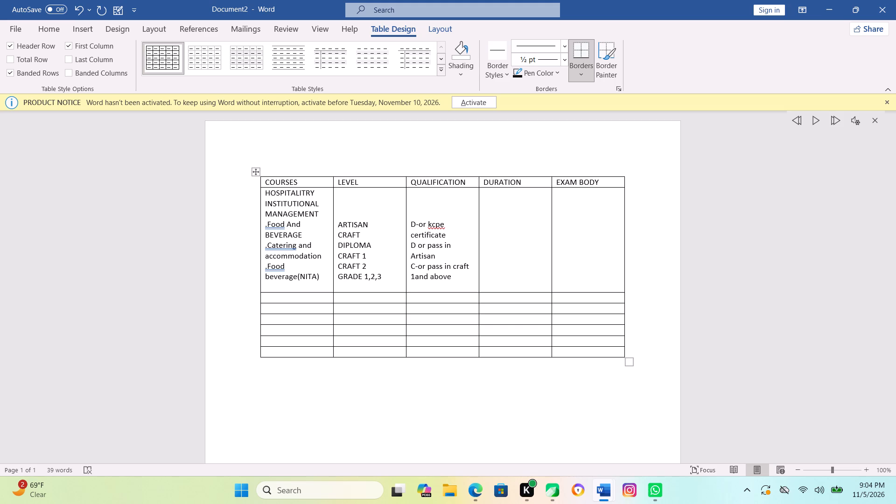
pyautogui.press('c')
pyautogui.press('BackSpace')
pyautogui.press('c')
pyautogui.press('-')
pyautogui.press('o')
pyautogui.write('r')
pyautogui.press('space')
pyautogui.write('pass')
pyautogui.press('space')
pyautogui.write('in')
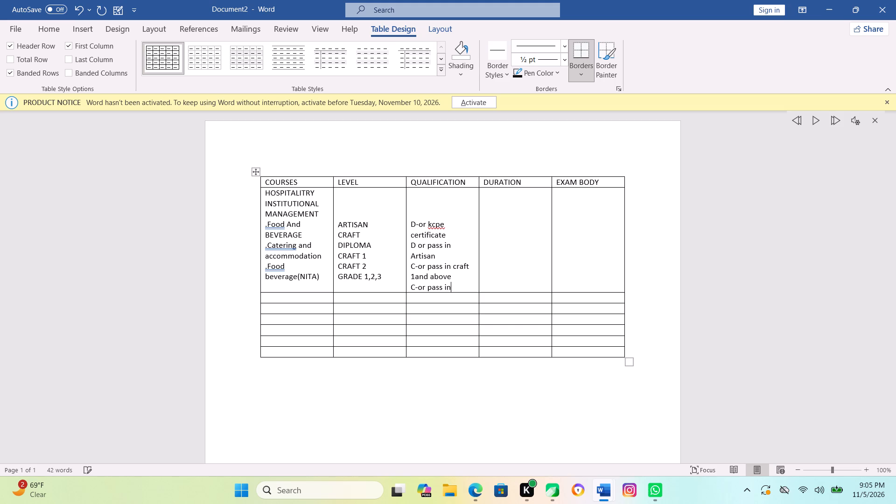
pyautogui.press('space')
pyautogui.write('cr')
pyautogui.write('aft')
# Add the qualification "D- or kcpe certificate" on a new line below the last "C-or pass in craft" in the QUALIFICATION cell.
pyautogui.press('Return')
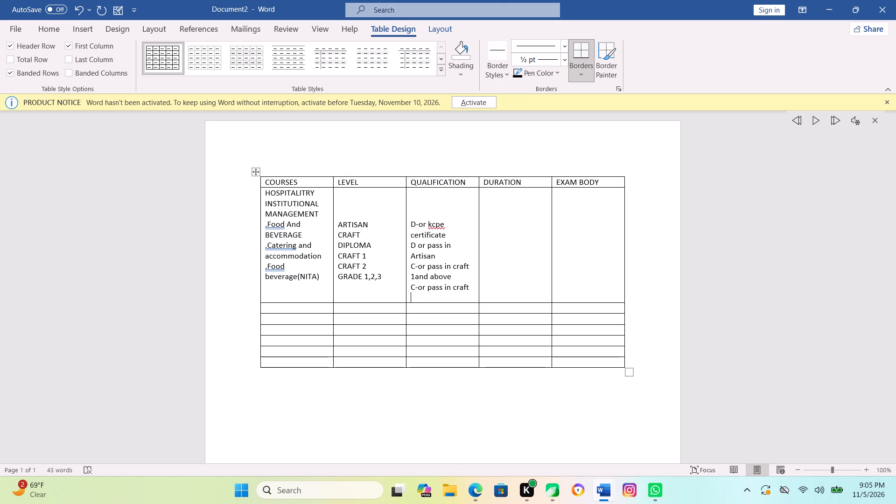
pyautogui.press('d')
pyautogui.press('-')
pyautogui.press('space')
pyautogui.press('o')
pyautogui.press('BackSpace')
pyautogui.press('o')
pyautogui.press('r')
pyautogui.press('space')
pyautogui.press('k')
pyautogui.press('c')
pyautogui.press('p')
pyautogui.press('e')
pyautogui.press('space')
pyautogui.write('cert')
pyautogui.write('ifi')
pyautogui.press('c')
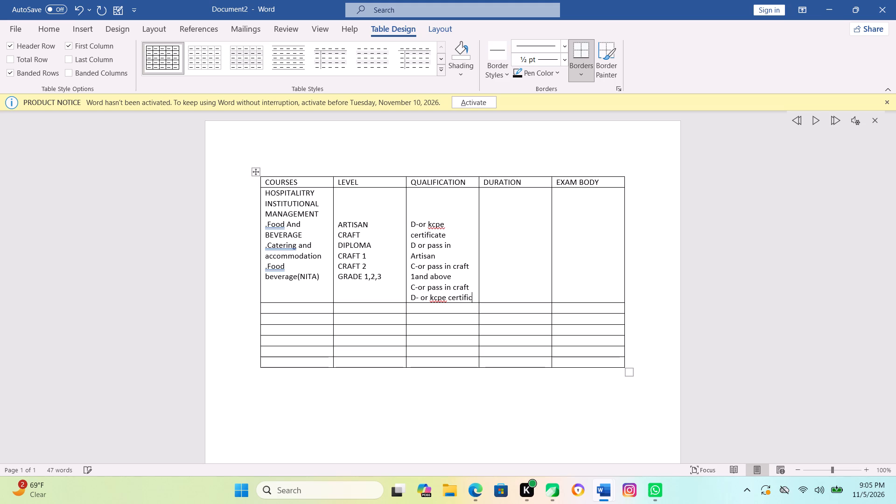
pyautogui.write('ate')
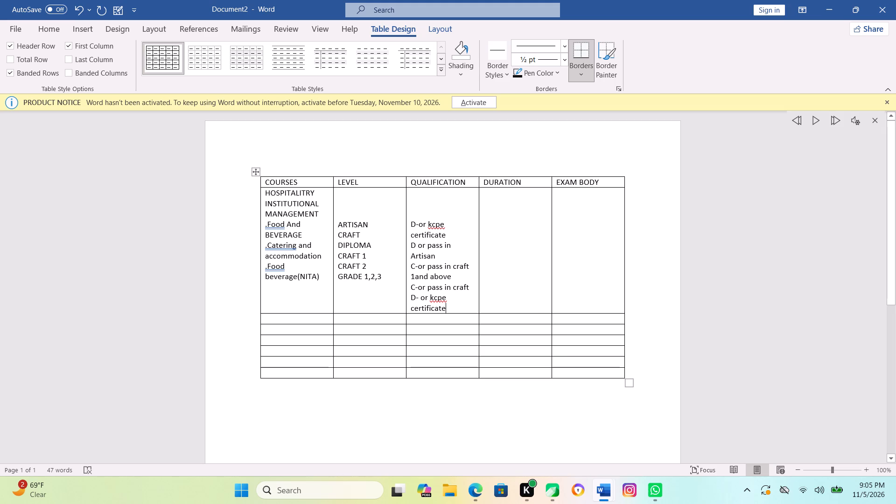
# Enter the duration "1 YEARS" in the second row's DURATION cell, placed after three blank lines so it is level with ARTISAN.
pyautogui.click(487, 228)
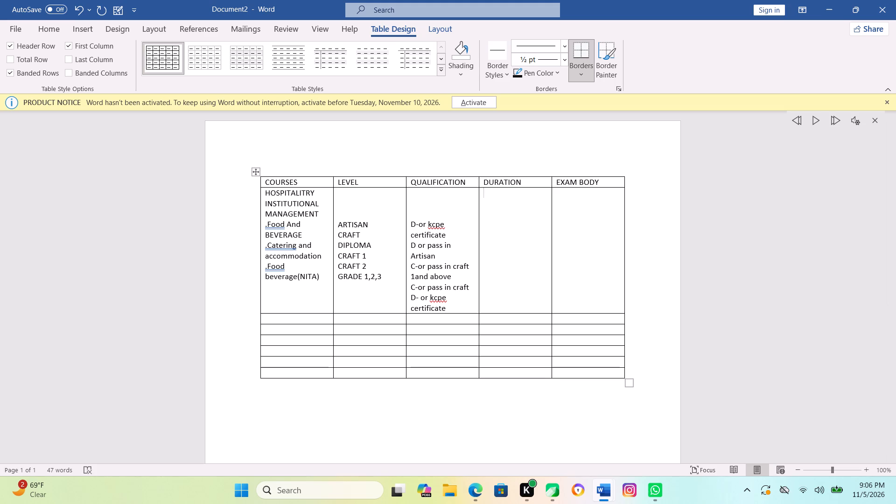
pyautogui.press('1')
pyautogui.press('BackSpace')
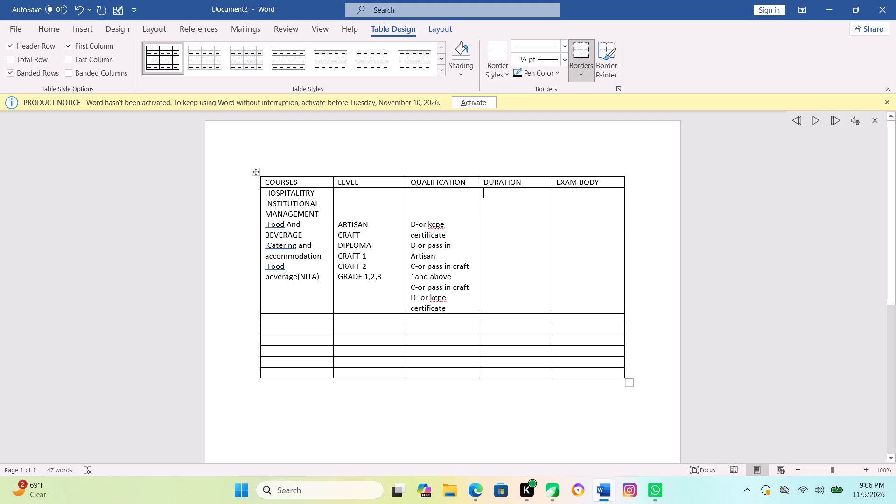
pyautogui.press('Return')
pyautogui.press('Return')
pyautogui.press('Return')
pyautogui.press('Return')
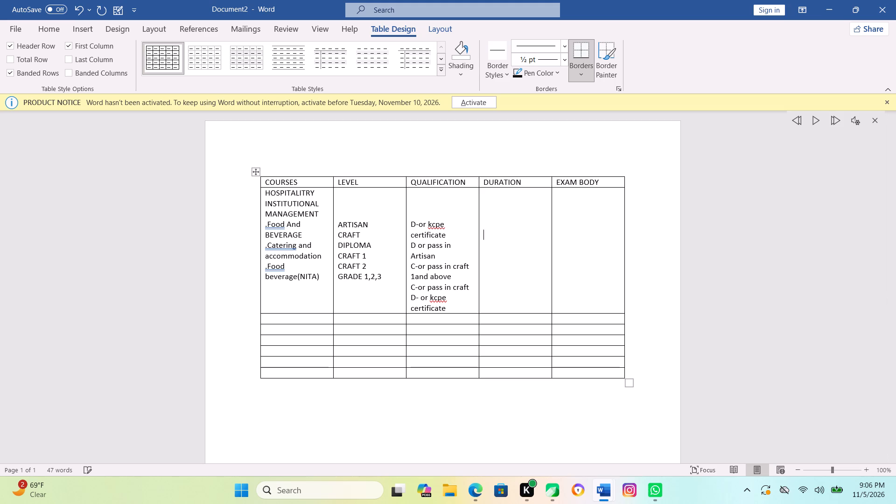
pyautogui.press('BackSpace')
pyautogui.press('1')
pyautogui.press('space')
pyautogui.write('YEARS')
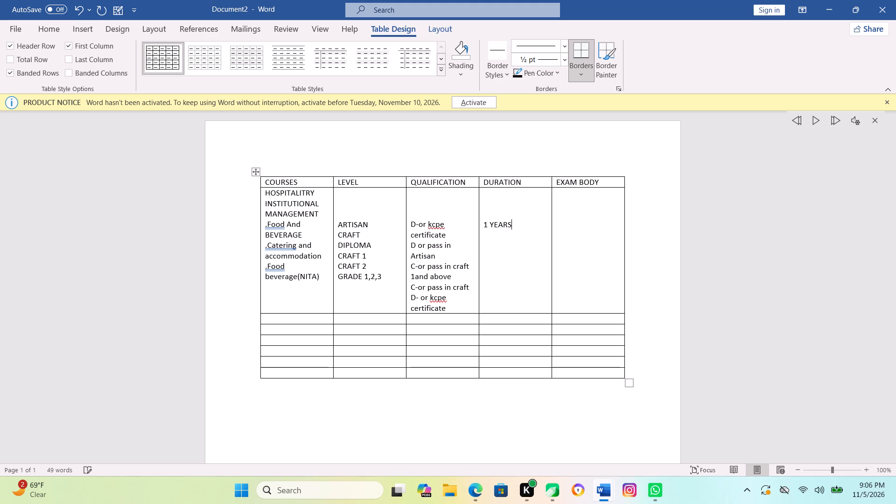
# Add the duration "2 YEARS" on a new line below "1 YEARS", level with CRAFT.
pyautogui.press('Return')
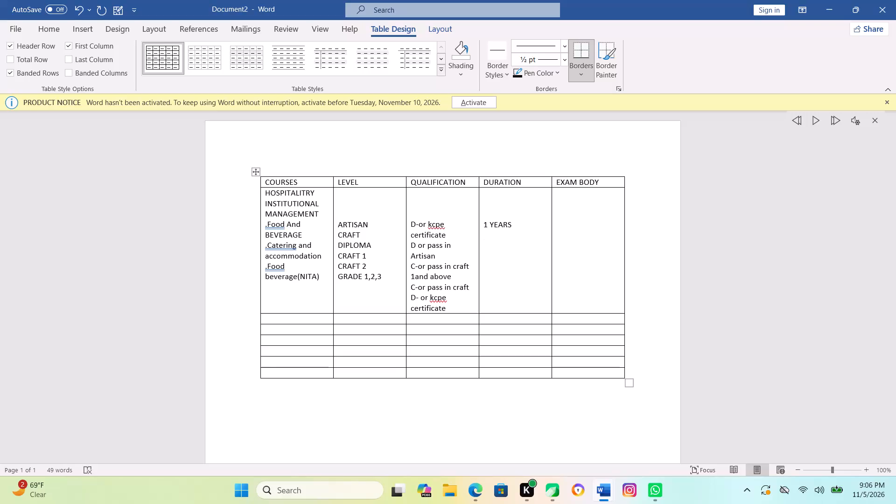
pyautogui.press('2')
pyautogui.press('space')
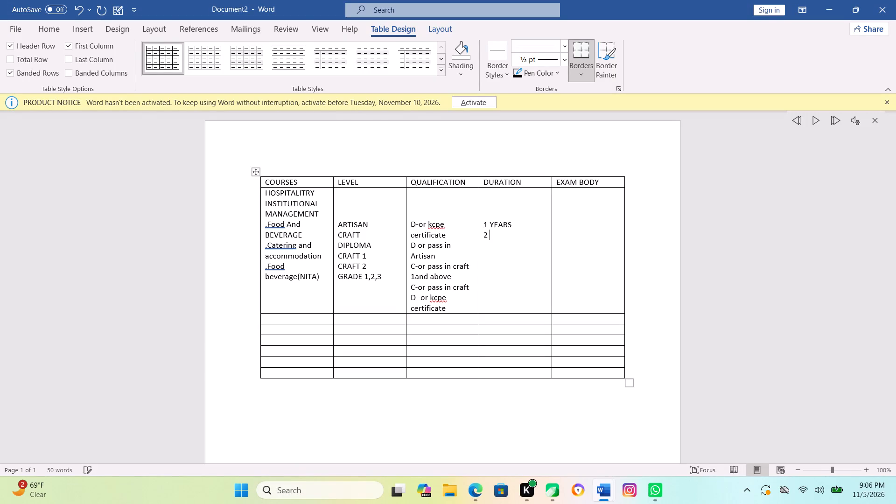
pyautogui.press('y')
pyautogui.write('EARS')
# Add the duration "3 YEARS" on a new line below "2 YEARS" in the DURATION cell, level with DIPLOMA.
pyautogui.press('Return')
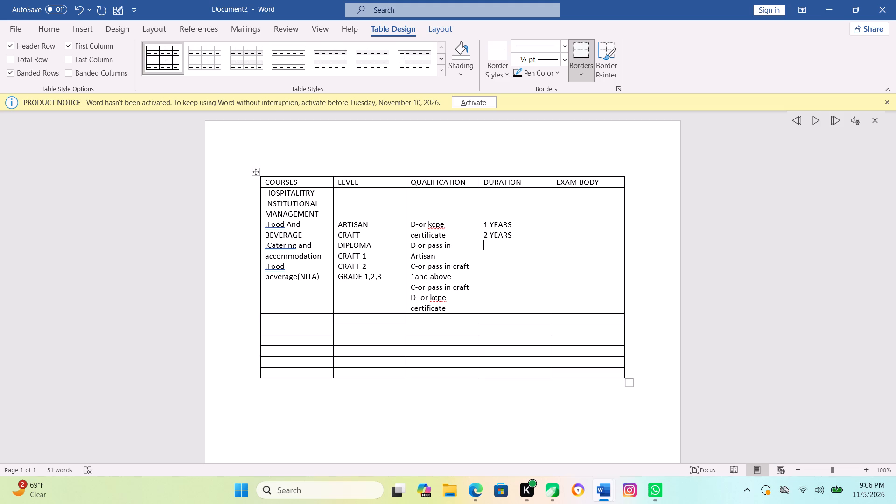
pyautogui.write('3')
pyautogui.press('space')
pyautogui.write('YEA')
pyautogui.press('r')
pyautogui.press('s')
# Add two "1 YEARS" lines below "3 YEARS" in the DURATION cell, level with CRAFT 1 and CRAFT 2.
pyautogui.press('Return')
pyautogui.press('1')
pyautogui.press('space')
pyautogui.write('YEARS')
pyautogui.press('Return')
pyautogui.press('1')
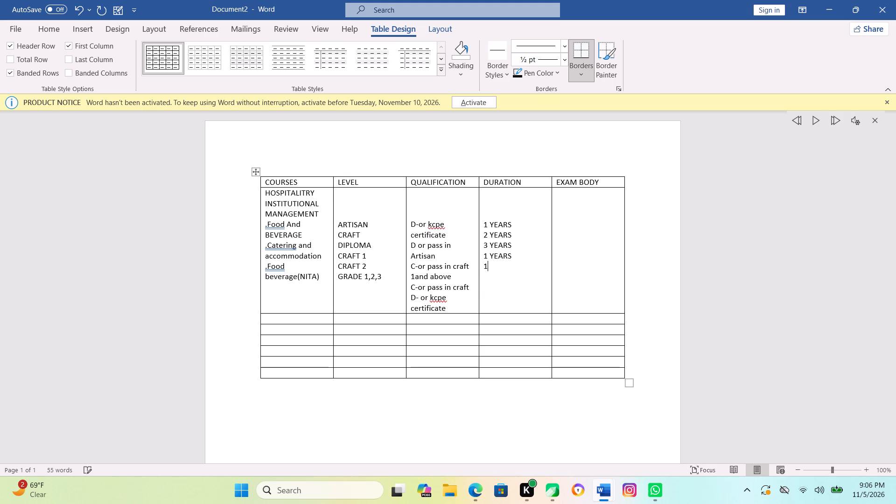
pyautogui.press('space')
pyautogui.write('YEARS')
# Add the duration "3 YEARS" on a new line below the last "1 YEARS", level with GRADE 1,2,3.
pyautogui.press('Return')
pyautogui.write('3 YEA')
pyautogui.write('RS')
pyautogui.press('BackSpace')
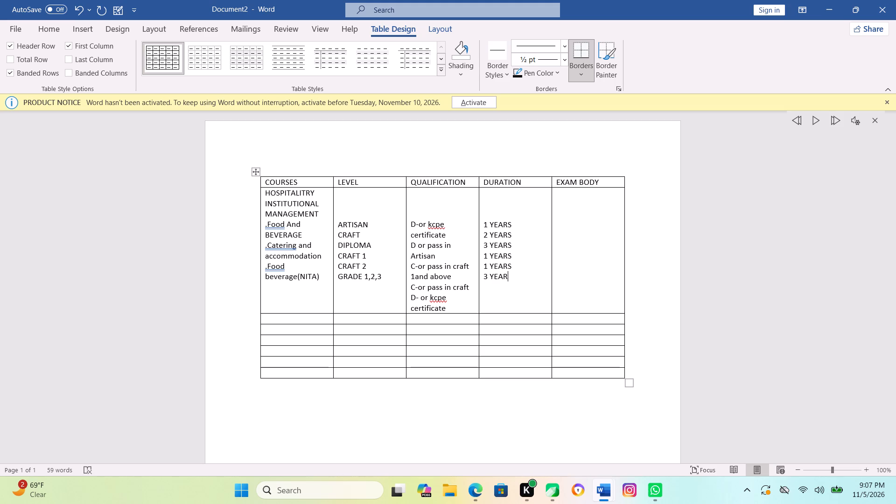
pyautogui.press('s')
# Add the duration "6 MONTHS" one blank line below the last "3 YEARS", level with "D- or kcpe".
pyautogui.press('Return')
pyautogui.press('Return')
pyautogui.press('6')
pyautogui.press('space')
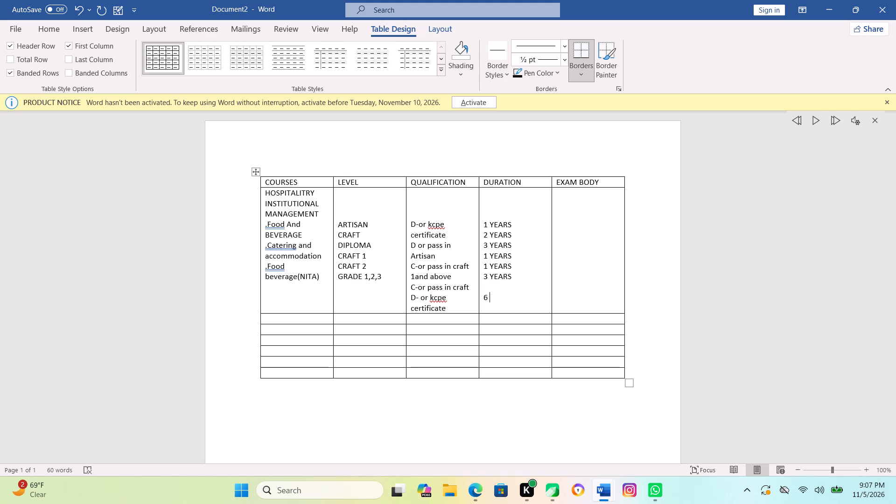
pyautogui.press('m')
pyautogui.press('o')
pyautogui.write('NTHS')
# Enter "KNEC" in the second row's EXAM BODY cell after three blank lines, level with ARTISAN.
pyautogui.click(558, 229)
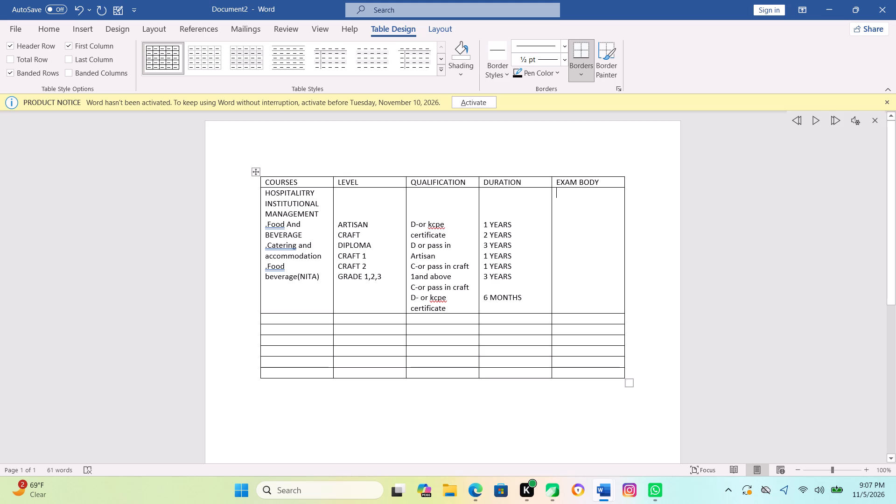
pyautogui.press('Return')
pyautogui.press('Return')
pyautogui.press('Return')
pyautogui.press('Return')
pyautogui.press('Return')
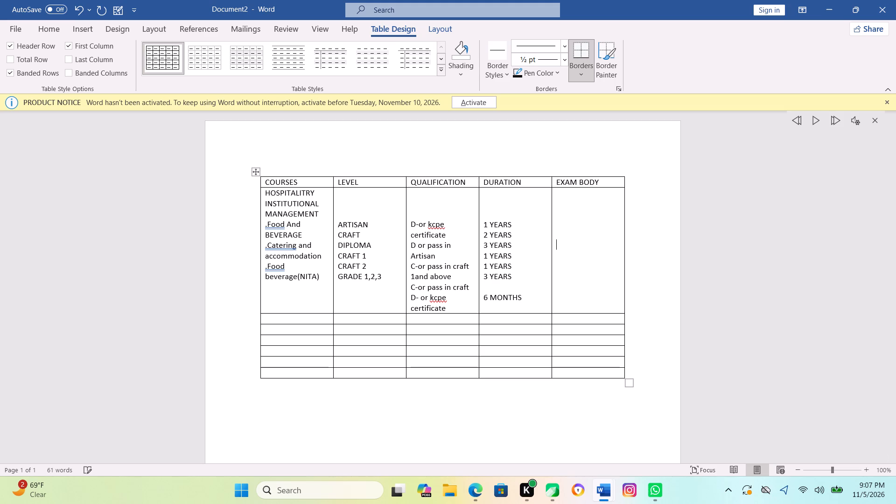
pyautogui.press('BackSpace')
pyautogui.press('BackSpace')
pyautogui.write('KNEC')
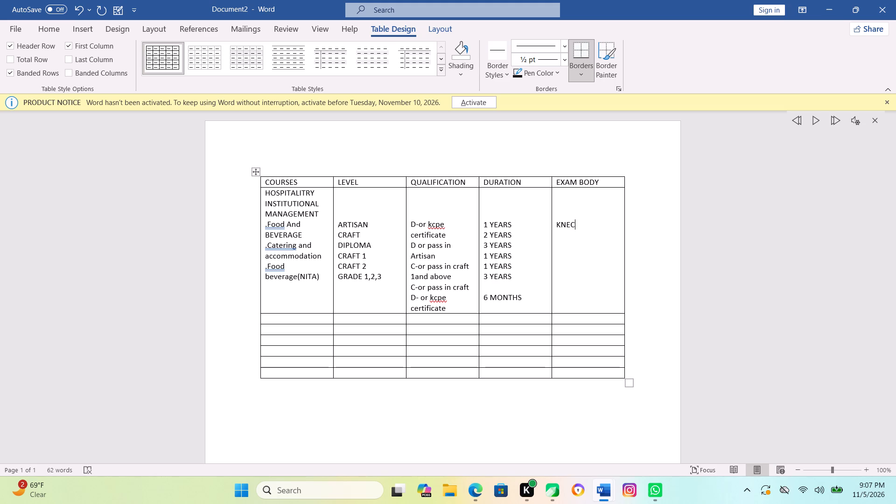
# Add a second "KNEC" in the EXAM BODY cell, two blank lines below the first and level with CRAFT 1.
pyautogui.press('Return')
pyautogui.press('Return')
pyautogui.press('Return')
pyautogui.write('KNEC')
pyautogui.press('space')
# Add "NITA" in the EXAM BODY cell, three blank lines below the second "KNEC" and level with "6 MONTHS".
pyautogui.press('Return')
pyautogui.press('Return')
pyautogui.press('Return')
pyautogui.press('Return')
pyautogui.write('NIT')
pyautogui.press('a')
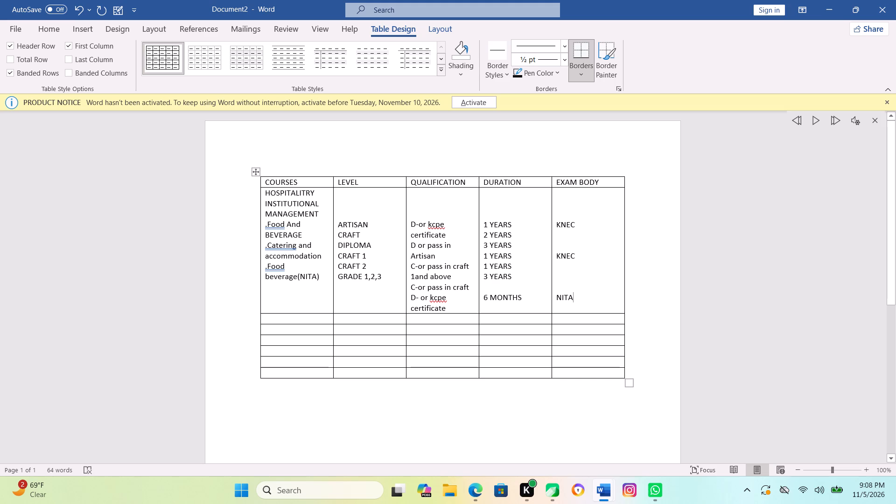
# Enter "INFORMATION" in the COURSES cell of the empty row below the hospitality course.
pyautogui.click(265, 317)
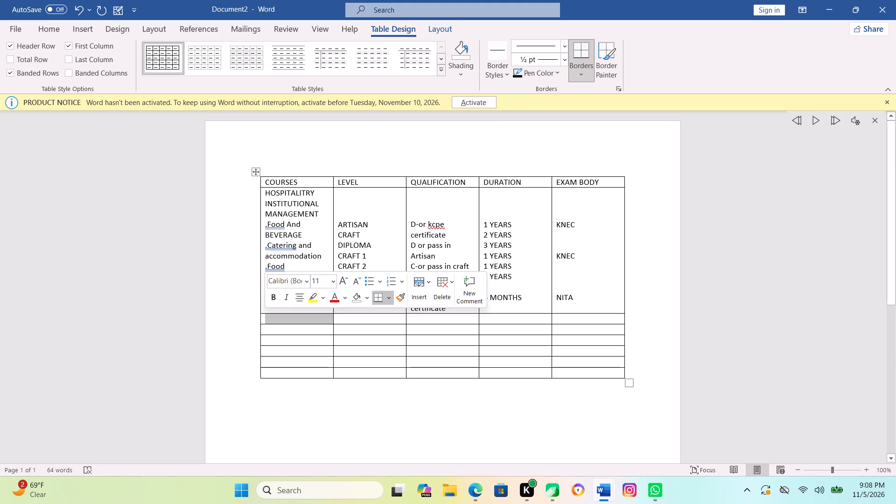
pyautogui.click(265, 317)
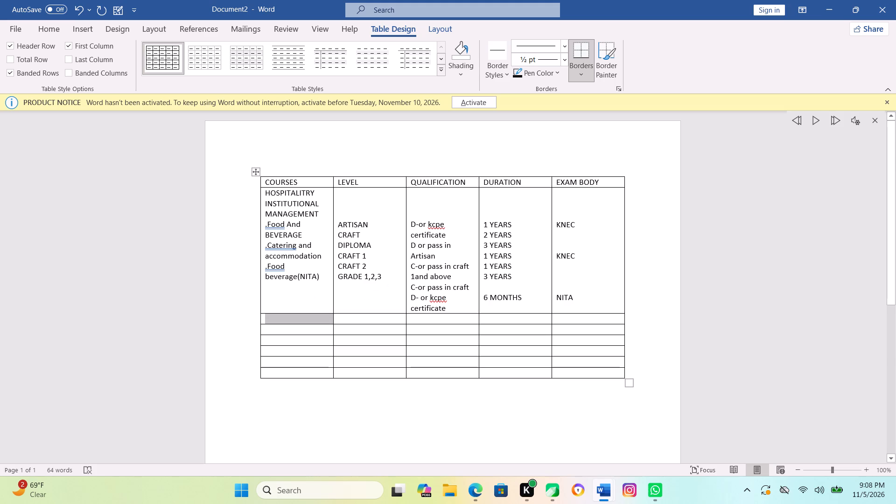
pyautogui.click(265, 317)
pyautogui.click(273, 424)
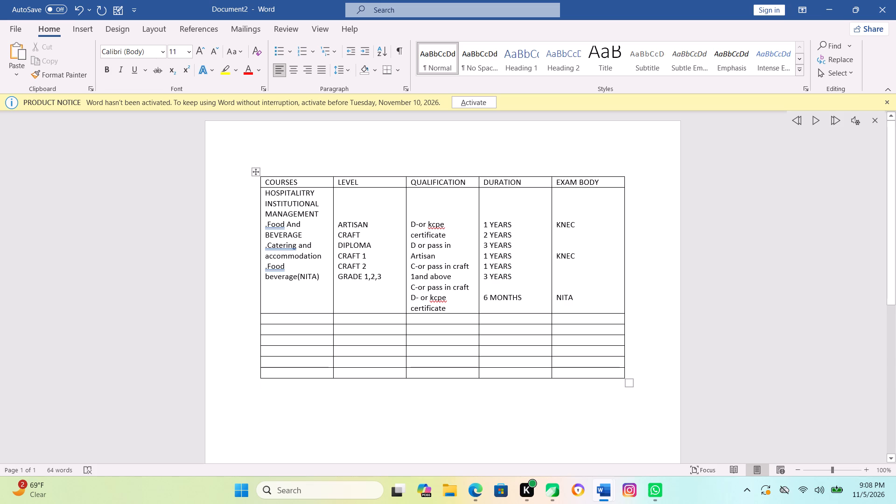
pyautogui.click(267, 316)
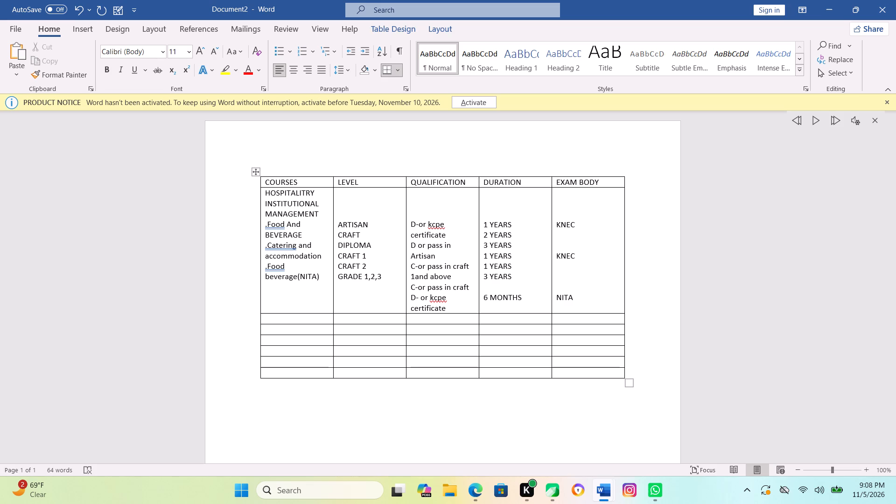
pyautogui.write('IN')
pyautogui.write('FO')
pyautogui.press('r')
pyautogui.write('MATI')
pyautogui.write('ON')
pyautogui.press('space')
pyautogui.press('BackSpace')
# Add "COMMUNICATION" on a new line below INFORMATION in the same COURSES cell, correcting its spelling.
pyautogui.press('Return')
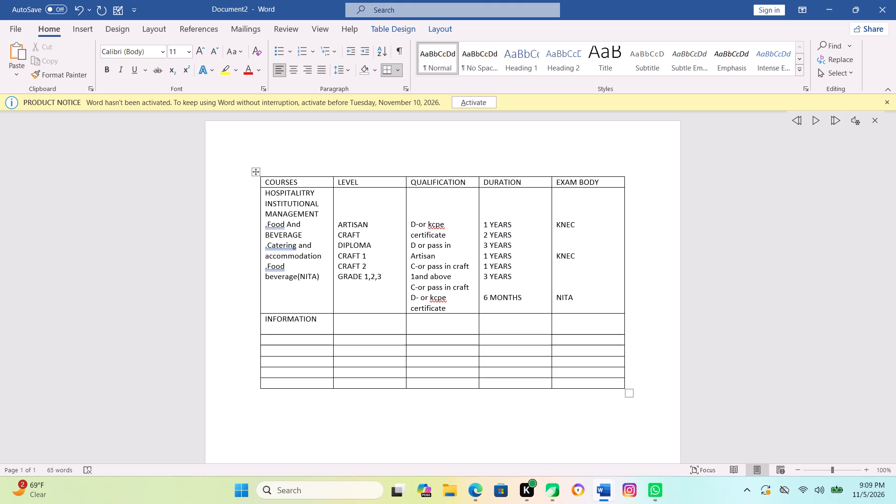
pyautogui.write('CO')
pyautogui.write('MM')
pyautogui.press('u')
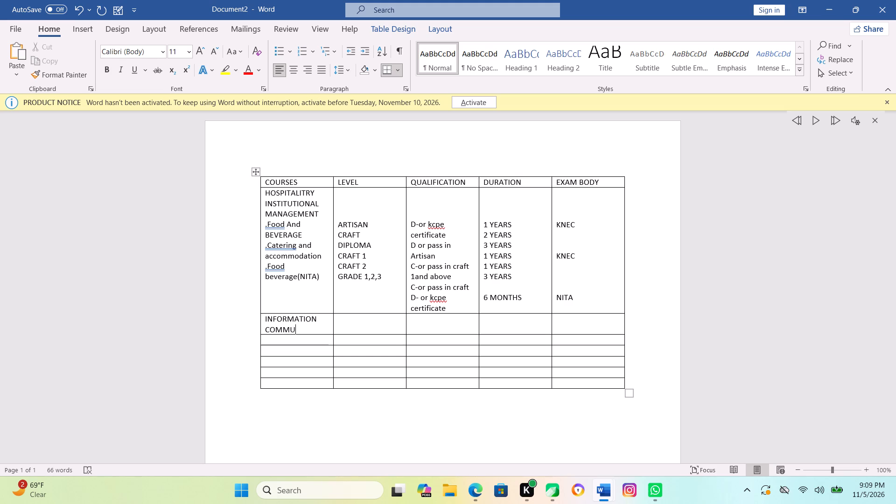
pyautogui.write('TION')
pyautogui.press('Return')
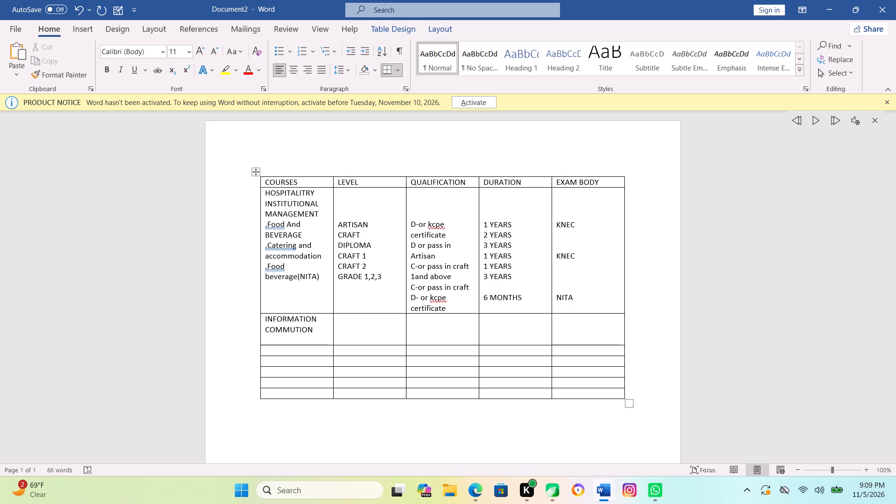
pyautogui.click(313, 331)
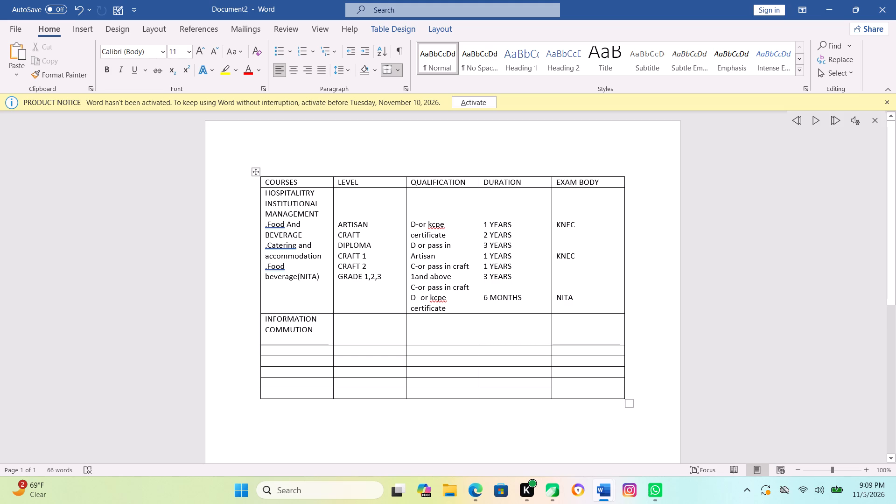
pyautogui.press('BackSpace')
pyautogui.press('BackSpace')
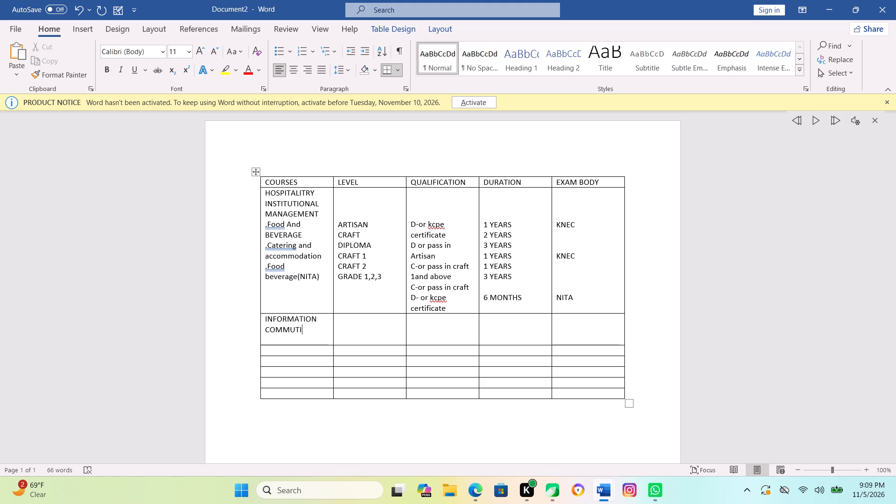
pyautogui.press('BackSpace')
pyautogui.press('BackSpace')
pyautogui.write('NICATION')
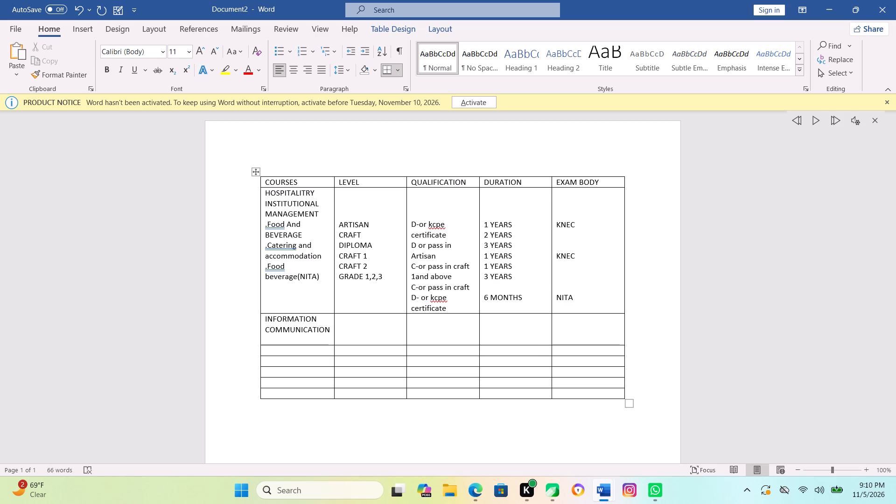
# Add "TECHNOLOGY" on a new line directly below COMMUNICATION in the COURSES cell.
pyautogui.press('Return')
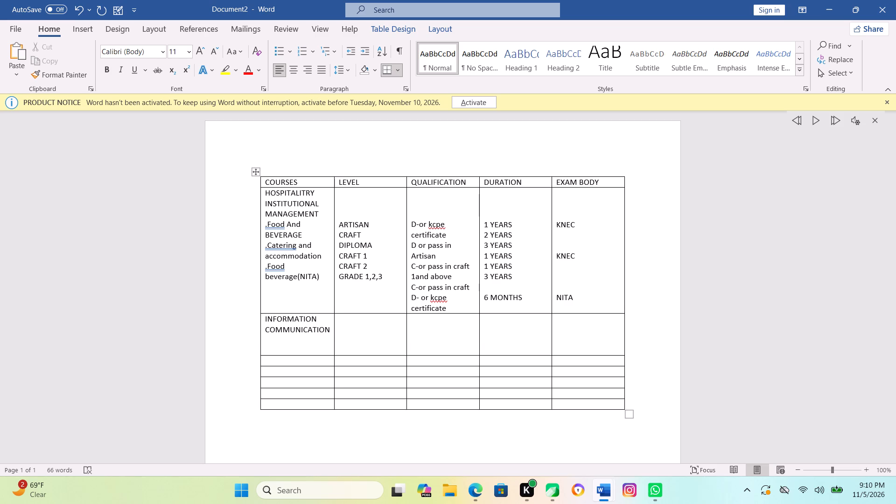
pyautogui.write('TEC')
pyautogui.press('h')
pyautogui.write('NOLO')
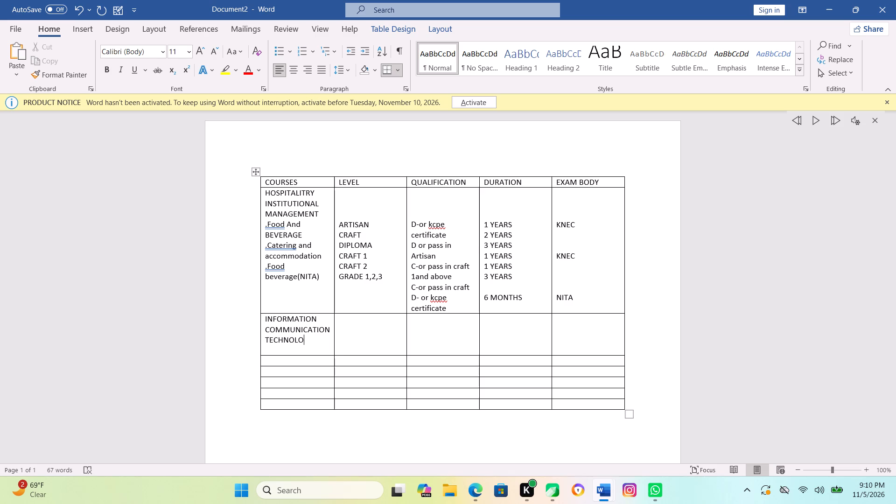
pyautogui.press('g')
pyautogui.press('y')
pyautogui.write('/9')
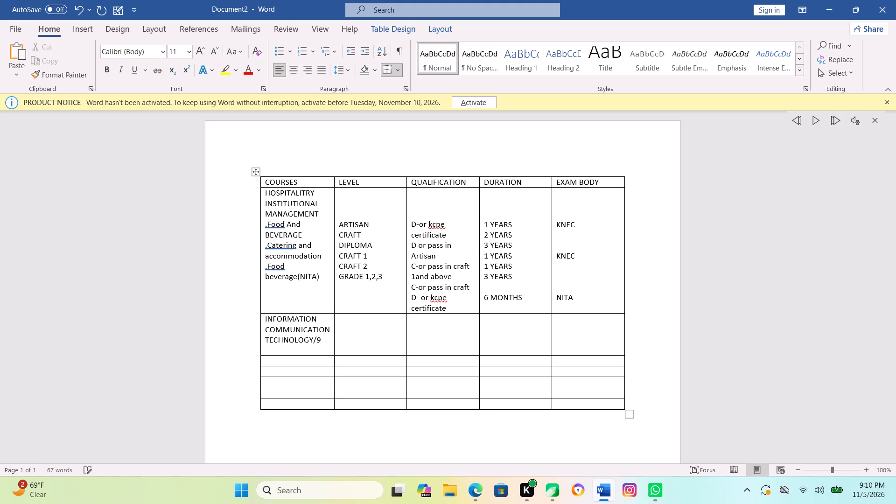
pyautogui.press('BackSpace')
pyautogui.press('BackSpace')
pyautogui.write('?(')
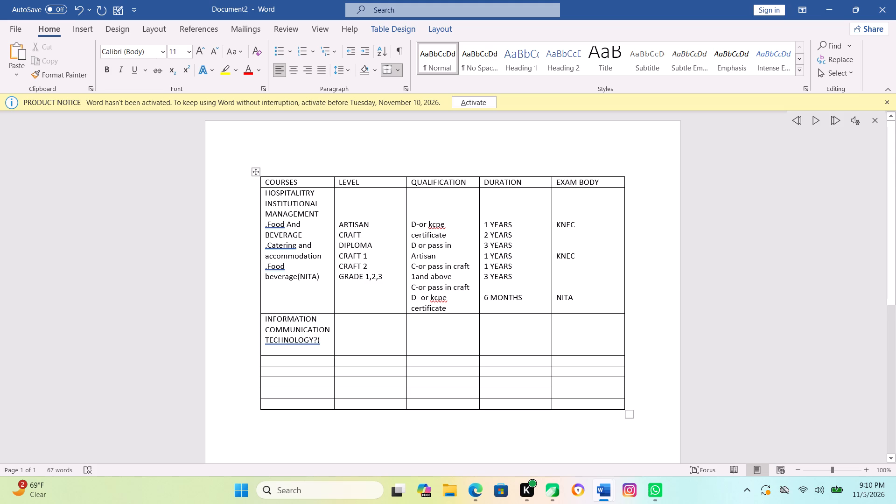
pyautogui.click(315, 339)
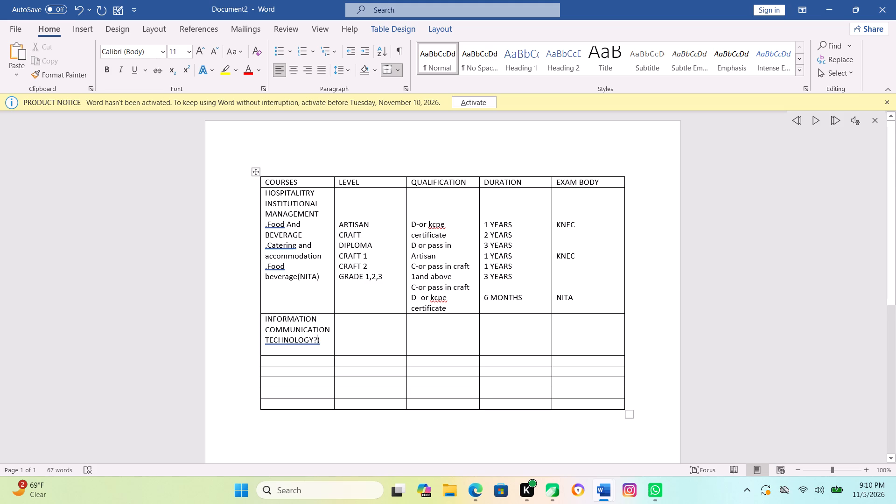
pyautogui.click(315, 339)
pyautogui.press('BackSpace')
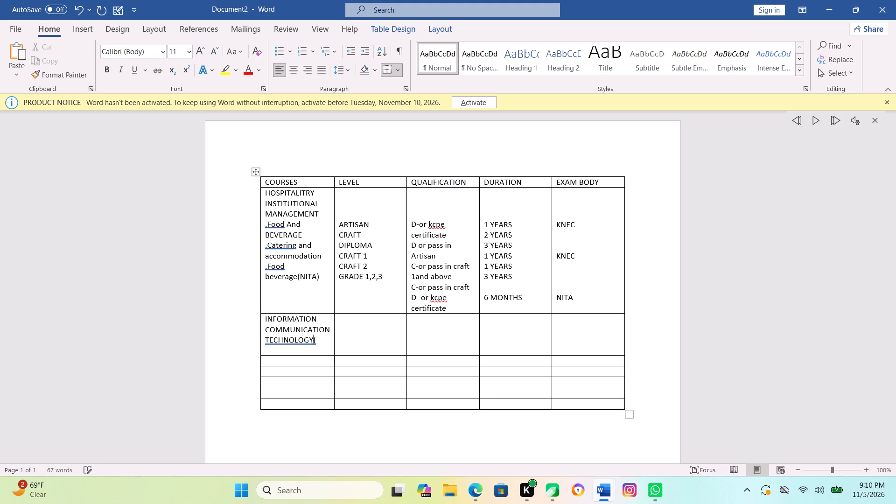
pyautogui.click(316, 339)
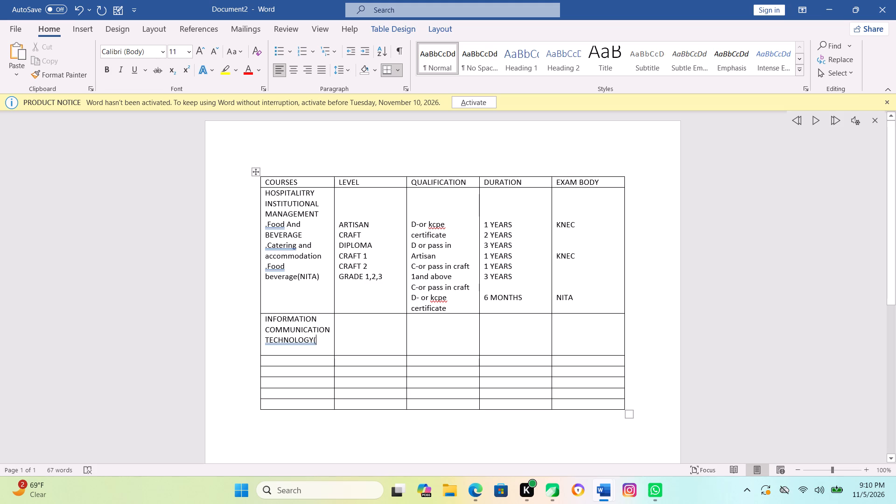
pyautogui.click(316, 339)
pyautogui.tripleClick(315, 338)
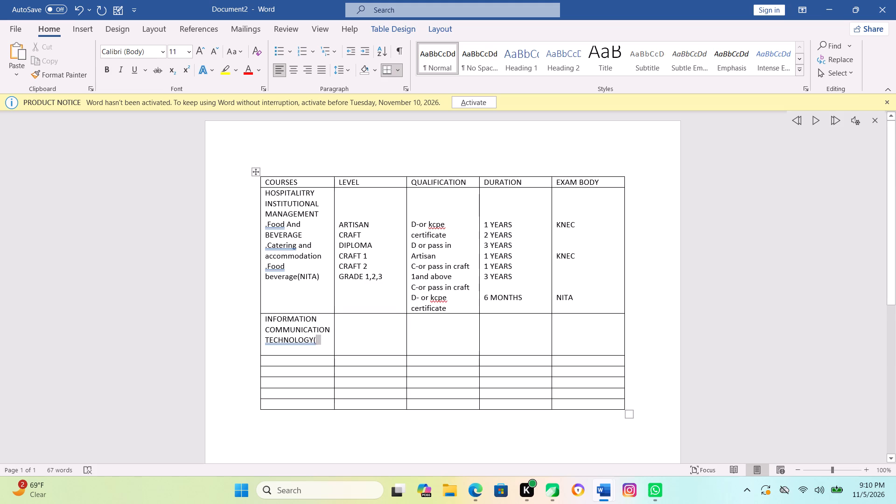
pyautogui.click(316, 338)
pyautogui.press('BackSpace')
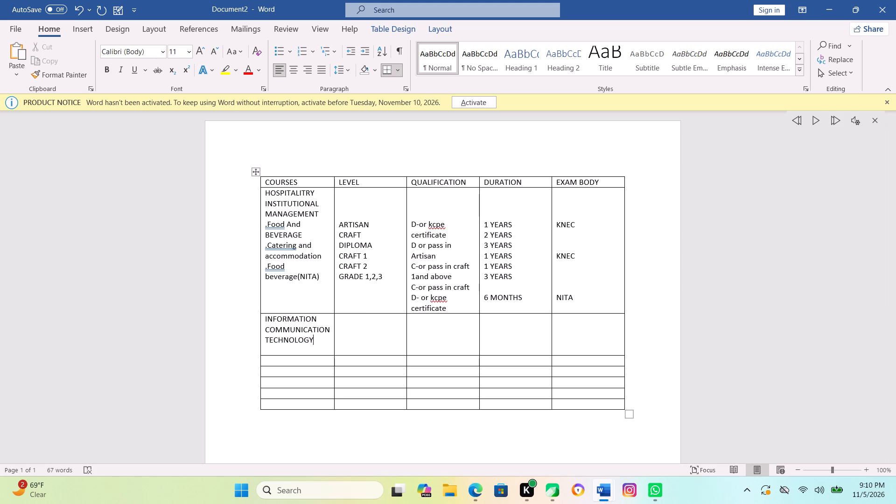
# Append "(ICT)" directly after TECHNOLOGY in the COURSES cell.
pyautogui.hotkey('shift', '(')
pyautogui.press('i')
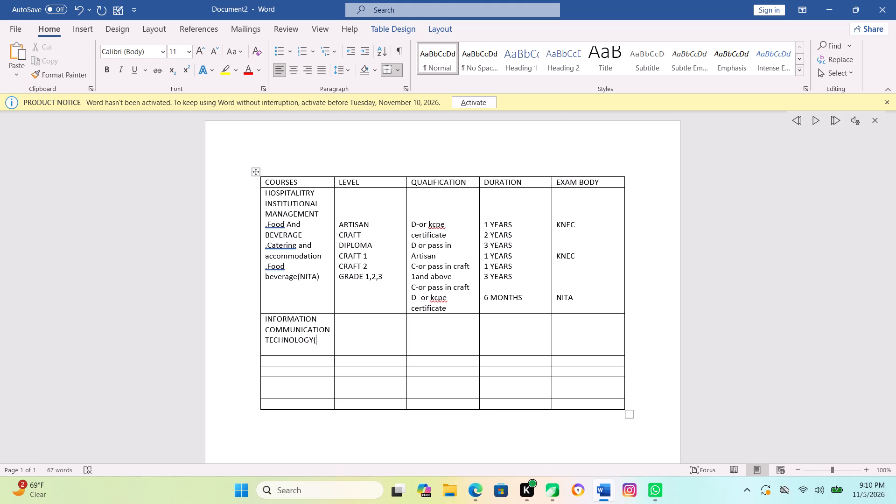
pyautogui.write('CT')
pyautogui.write(')?')
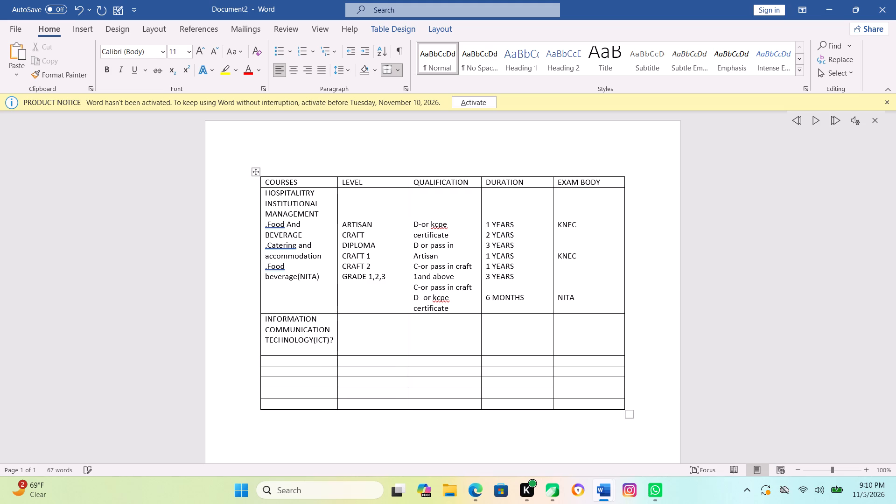
pyautogui.press('BackSpace')
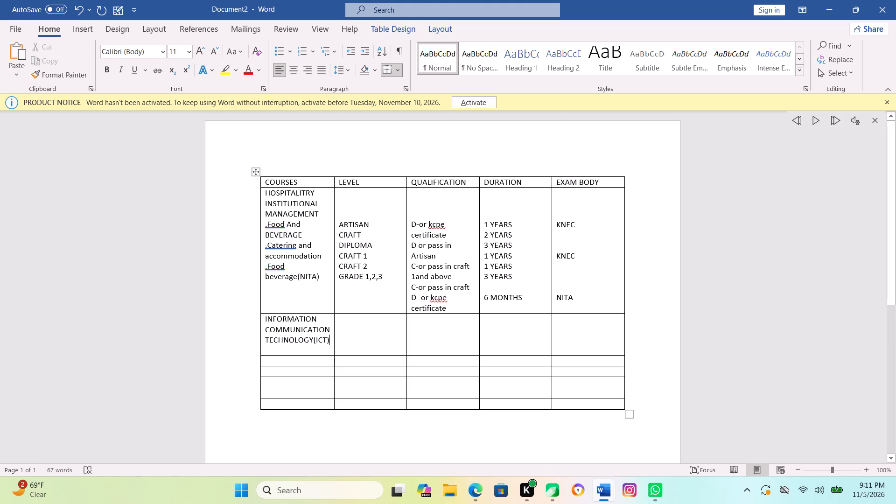
# Enter "CERTIFICATE" and, on a new line below it, "DEPLOMA" in the LEVEL cell of the ICT row.
pyautogui.click(339, 324)
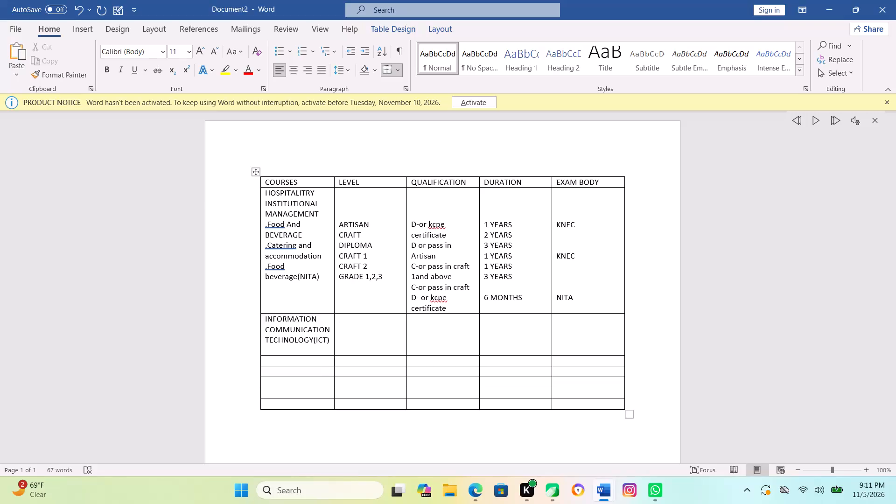
pyautogui.write('CER')
pyautogui.press('t')
pyautogui.write('IF')
pyautogui.press('i')
pyautogui.write('CATE')
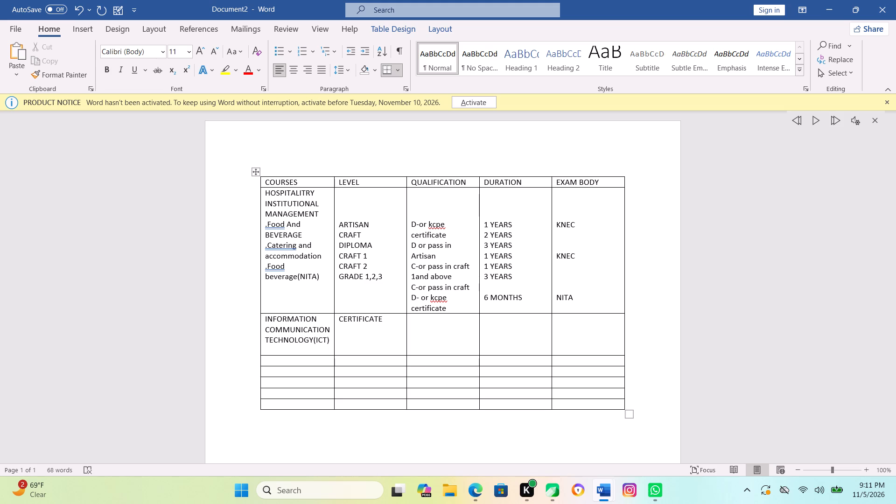
pyautogui.press('Return')
pyautogui.write('DE')
pyautogui.write('PLO')
pyautogui.write('MA')
# Add "ARTIFICIAL INTELIGENCE" on a new line below DEPLOMA in the ICT row's LEVEL cell.
pyautogui.press('Return')
pyautogui.write('AR')
pyautogui.press('t')
pyautogui.press('i')
pyautogui.press('f')
pyautogui.press('i')
pyautogui.press('c')
pyautogui.write('IA')
pyautogui.press('l')
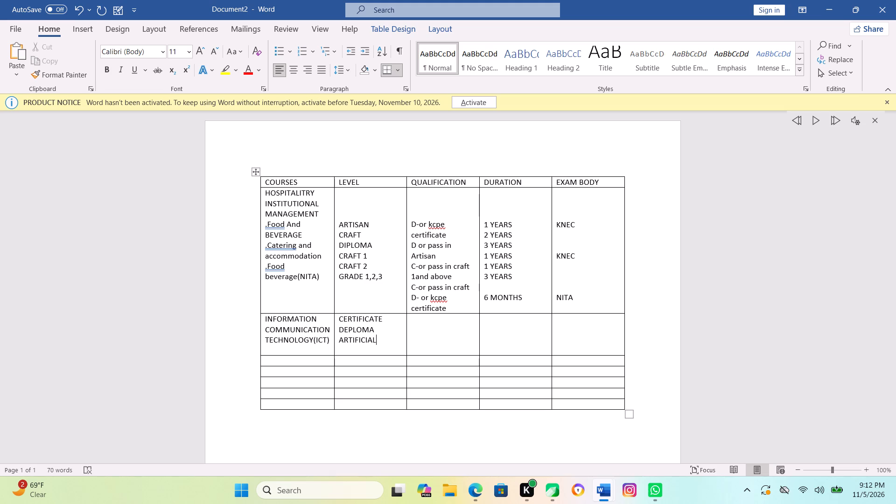
pyautogui.press('space')
pyautogui.write('IN')
pyautogui.press('t')
pyautogui.press('e')
pyautogui.write('LI')
pyautogui.write('GE')
pyautogui.write('NCE')
# Append "(LEVEL 6)" after ARTIFICIAL INTELIGENCE, separated by a space, correcting typing slips along the way.
pyautogui.press('space')
pyautogui.hotkey('shift', '(')
pyautogui.press('l')
pyautogui.press('e')
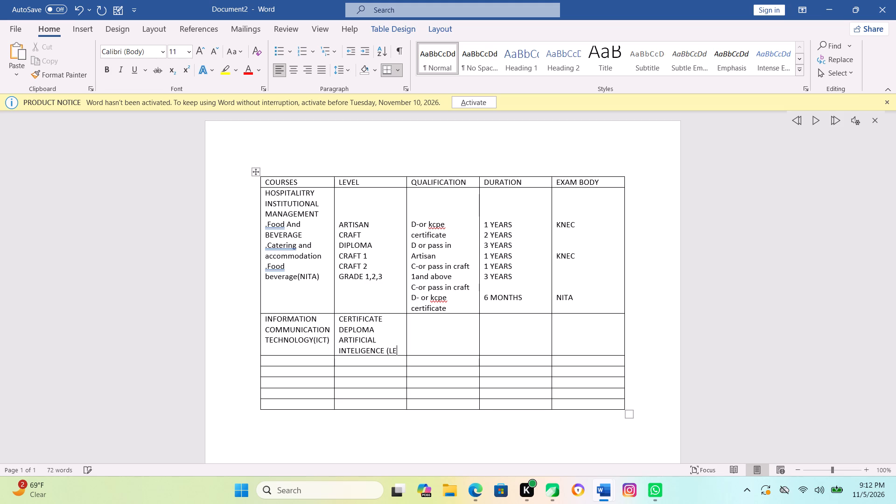
pyautogui.write('VAL')
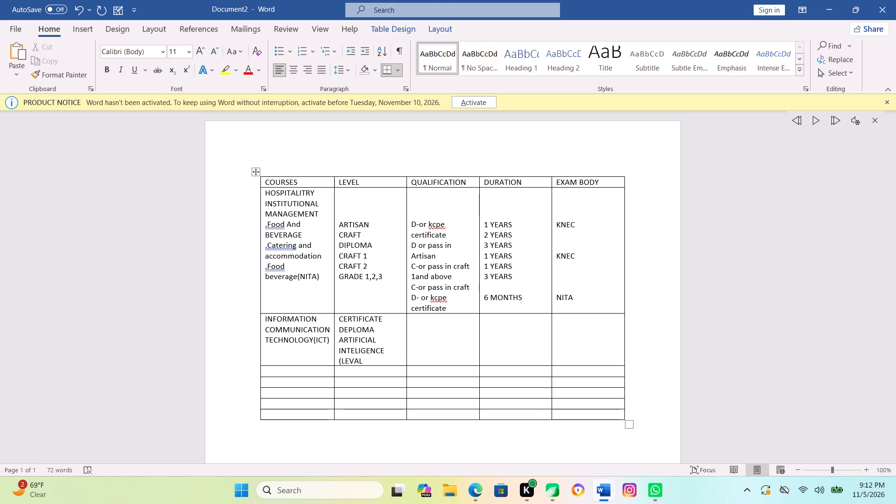
pyautogui.press('BackSpace')
pyautogui.press('BackSpace')
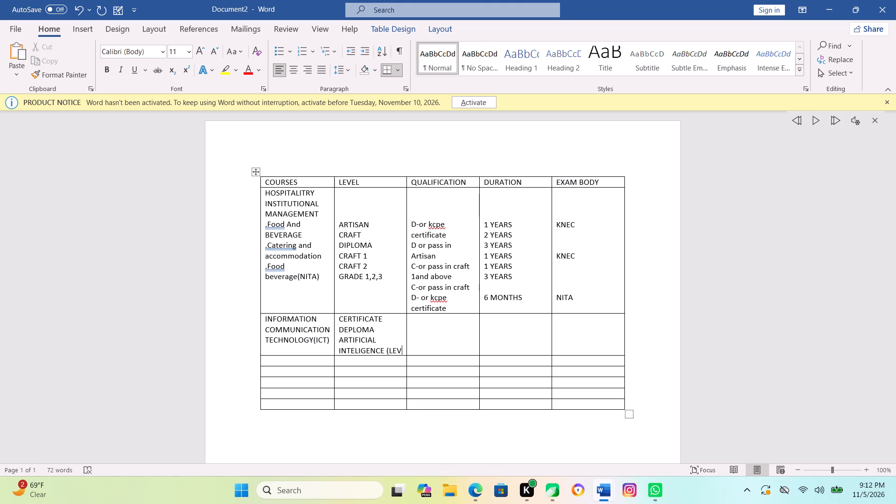
pyautogui.press('e')
pyautogui.press('l')
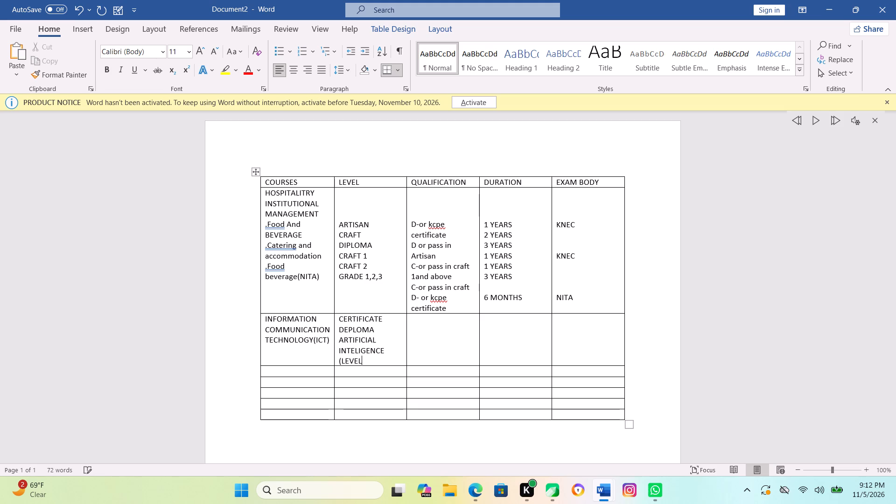
pyautogui.press('space')
pyautogui.press('6')
pyautogui.write('/0')
pyautogui.press('BackSpace')
pyautogui.press('BackSpace')
pyautogui.hotkey('shift', ')')
# Add "CYBER SECURITY" followed by a space on a new line below (LEVEL 6) in the ICT row's LEVEL cell.
pyautogui.press('Return')
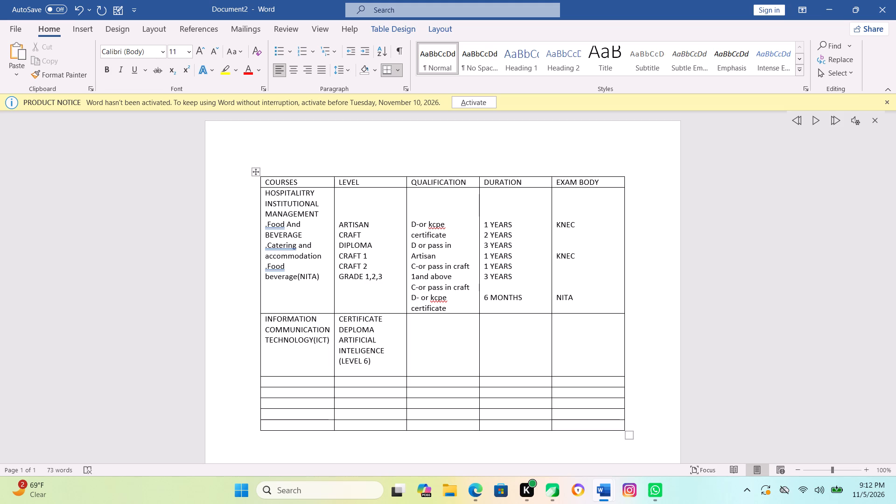
pyautogui.write('CI')
pyautogui.press('BackSpace')
pyautogui.press('y')
pyautogui.press('b')
pyautogui.write('ER')
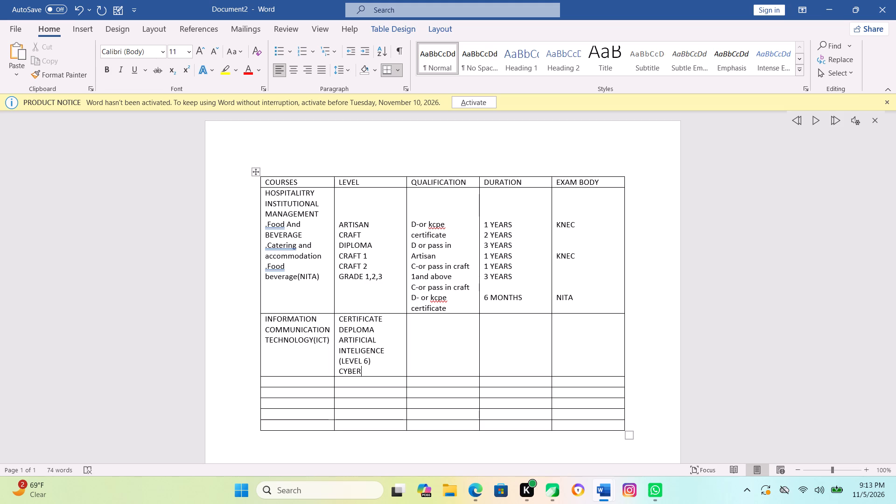
pyautogui.press('space')
pyautogui.write('SECU')
pyautogui.press('r')
pyautogui.write('ITY')
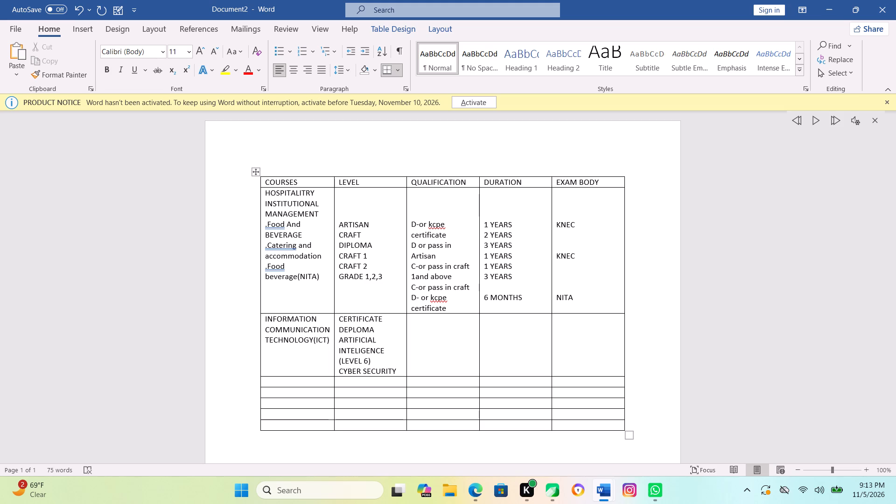
pyautogui.press('space')
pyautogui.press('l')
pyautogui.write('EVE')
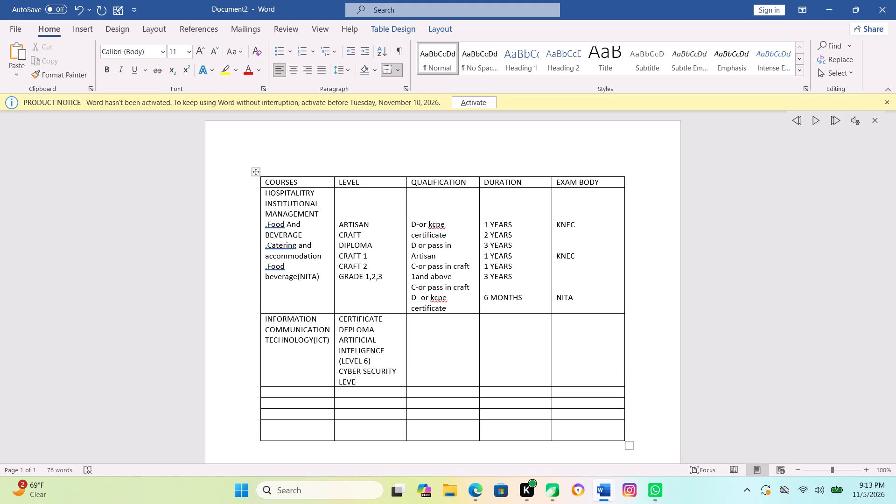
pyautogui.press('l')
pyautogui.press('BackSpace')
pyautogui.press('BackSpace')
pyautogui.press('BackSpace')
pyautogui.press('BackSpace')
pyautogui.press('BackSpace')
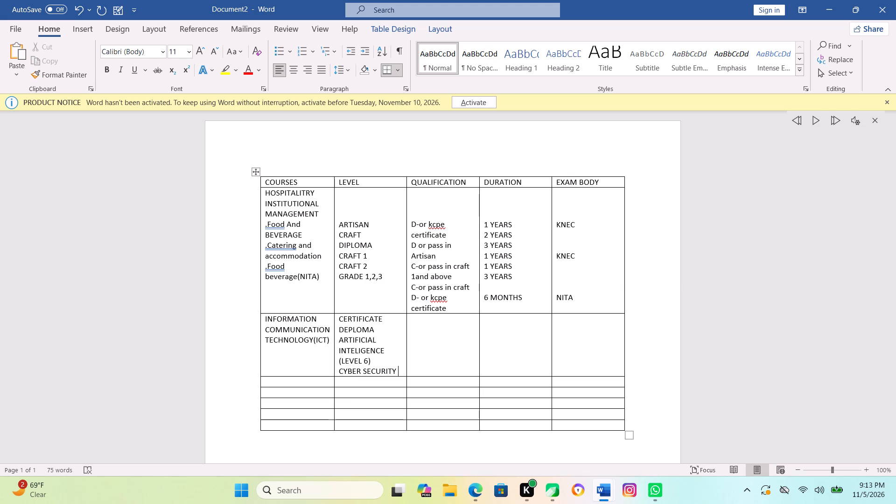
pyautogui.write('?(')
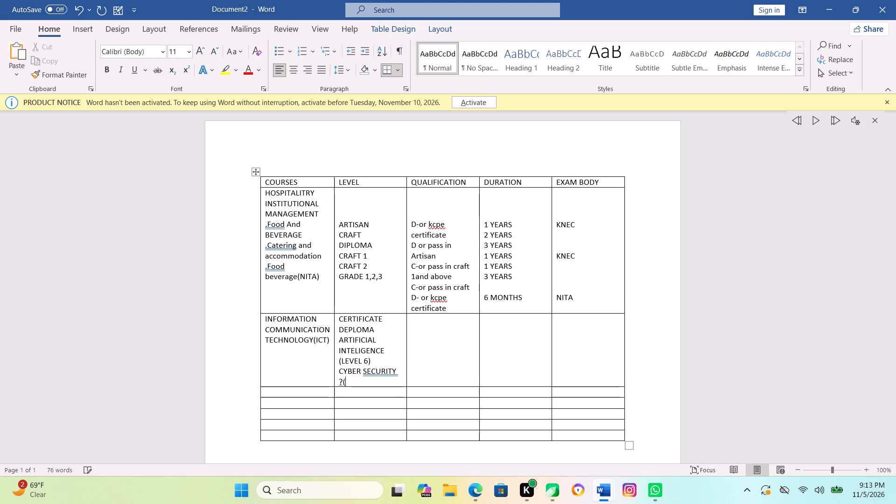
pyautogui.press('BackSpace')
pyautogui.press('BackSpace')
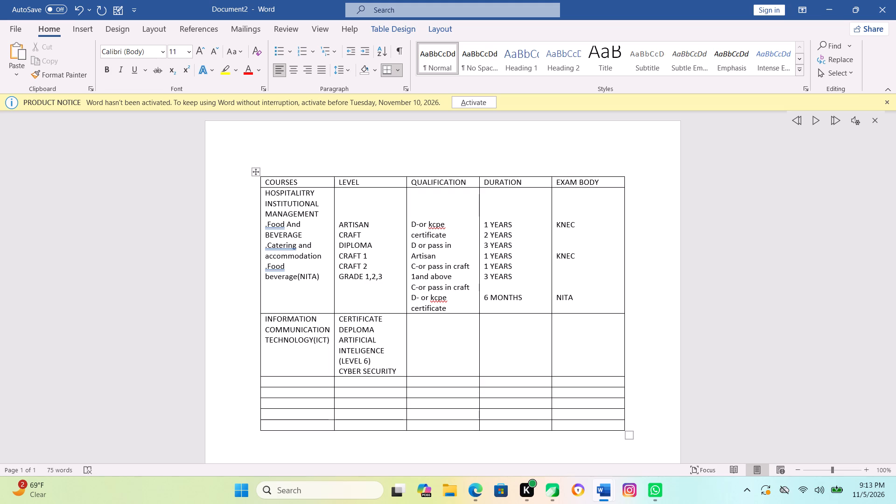
# Append "(LEVEL 5)" after CYBER SECURITY in the ICT row's LEVEL cell.
pyautogui.hotkey('shift', '(')
pyautogui.press('l')
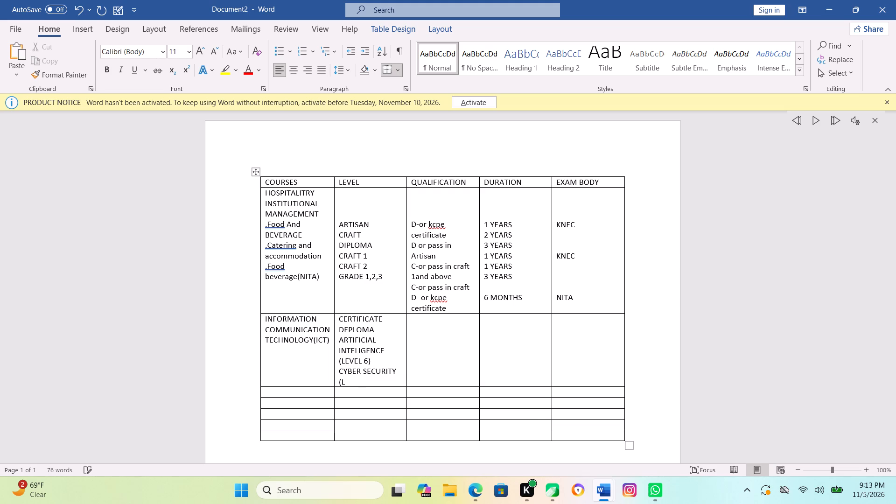
pyautogui.press('e')
pyautogui.write('VE')
pyautogui.write('L')
pyautogui.press('space')
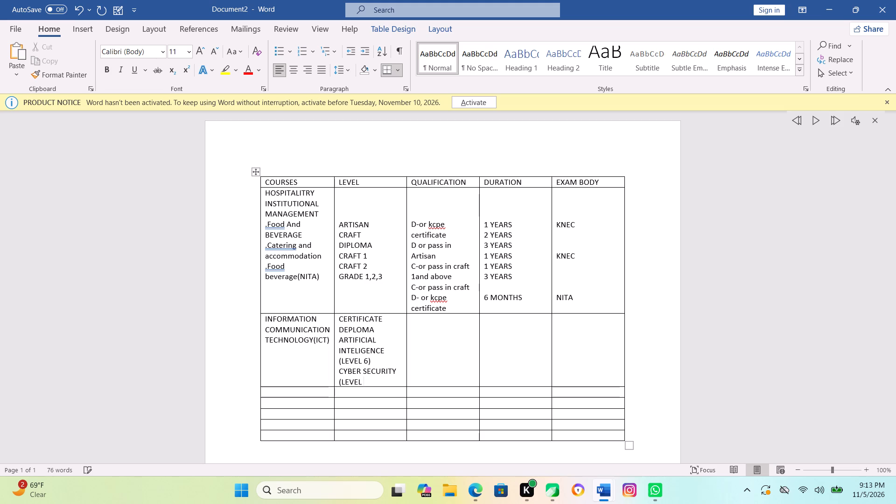
pyautogui.press('5')
pyautogui.hotkey('shift', ')')
# Add a second "CYBER SECURITY" entry on a new line below (LEVEL 5) in the ICT row's LEVEL cell.
pyautogui.press('Return')
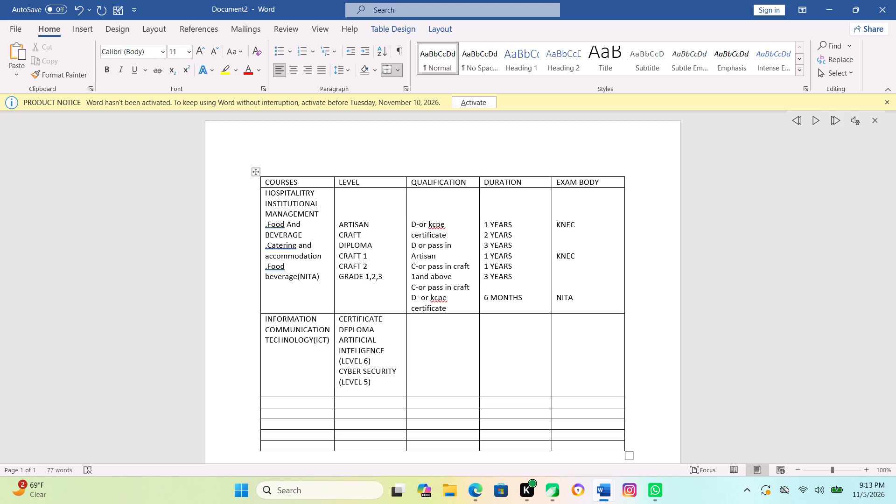
pyautogui.write('CY')
pyautogui.press('b')
pyautogui.write('ER')
pyautogui.press('space')
pyautogui.press('e')
pyautogui.press('BackSpace')
pyautogui.write('SE')
pyautogui.write('CUR')
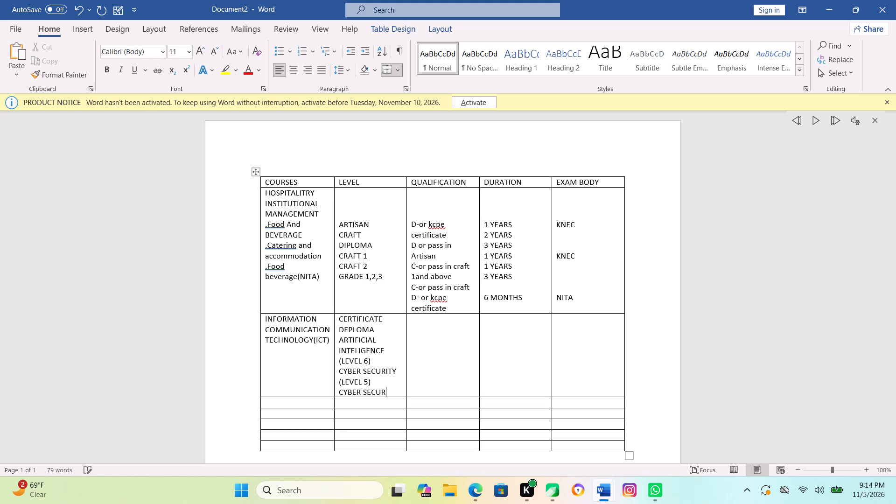
pyautogui.press('i')
pyautogui.write('TY')
# Append "?(LEVEL6?)" directly after the second CYBER SECURITY entry in the LEVEL cell.
pyautogui.write('?(')
pyautogui.write('LEVEL')
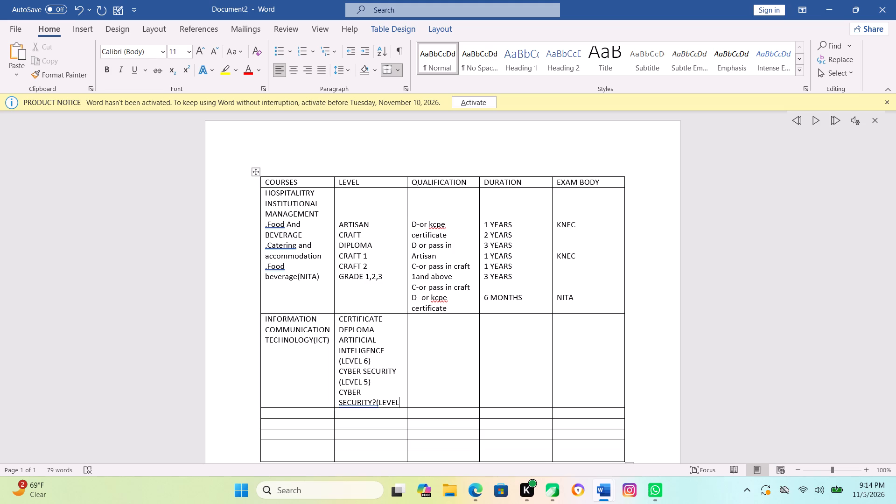
pyautogui.press('6')
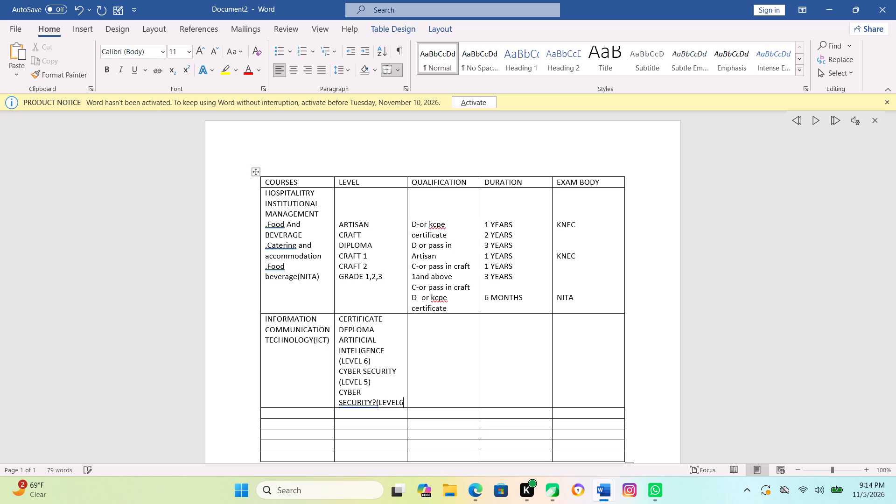
pyautogui.write('?)')
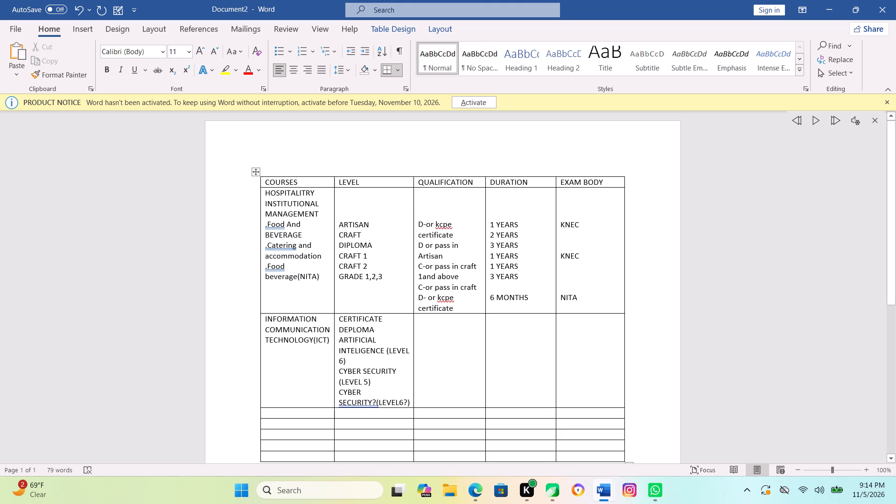
# Delete the stray question mark between SECURITY and the opening parenthesis of the LEVEL6 text.
pyautogui.click(374, 401)
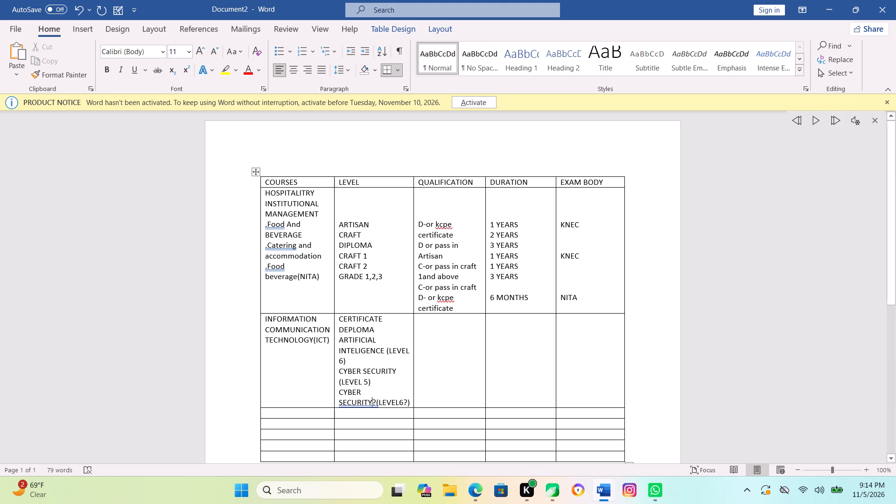
pyautogui.click(376, 402)
pyautogui.press('BackSpace')
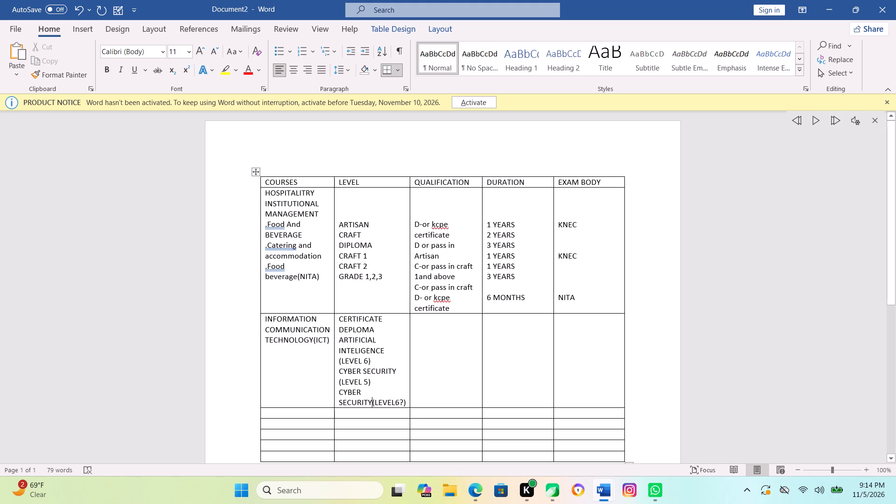
# Enter "D and above" as the first line of the ICT row's QUALIFICATION cell.
pyautogui.click(476, 374)
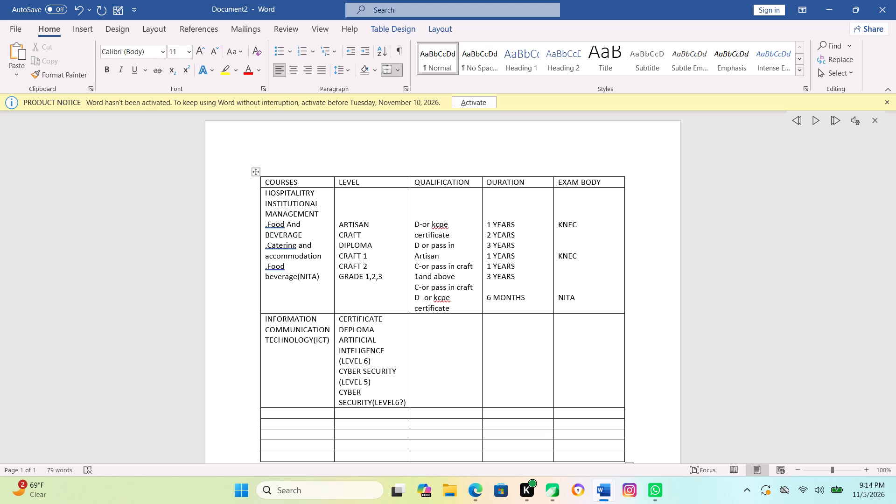
pyautogui.press('d')
pyautogui.press('space')
pyautogui.write('and')
pyautogui.press('space')
pyautogui.press('a')
pyautogui.press('b')
pyautogui.write('ove')
# Add "C- and obeve" on a second line in the ICT row's QUALIFICATION cell.
pyautogui.press('Return')
pyautogui.press('c')
pyautogui.press('-')
pyautogui.press('space')
pyautogui.write('and')
pyautogui.press('space')
pyautogui.write('oberve')
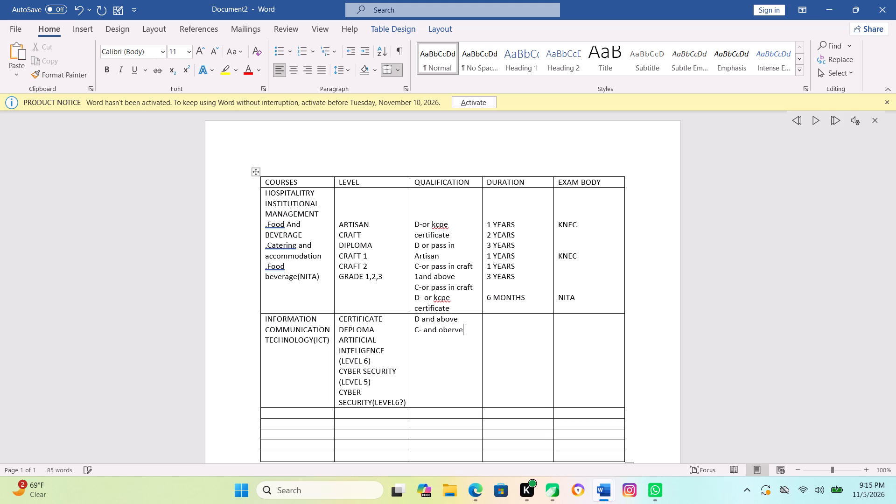
pyautogui.press('BackSpace')
pyautogui.press('BackSpace')
pyautogui.press('BackSpace')
pyautogui.write('ve')
# Add "C- and above" on a third line in the ICT row's QUALIFICATION cell.
pyautogui.press('Return')
pyautogui.press('c')
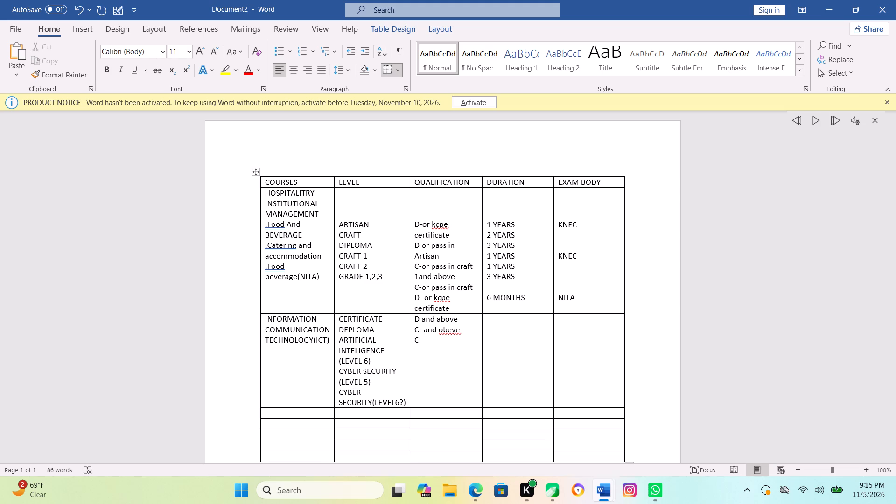
pyautogui.press('-')
pyautogui.press('space')
pyautogui.write('and')
pyautogui.press('space')
pyautogui.write('ab')
pyautogui.press('o')
pyautogui.write('ve')
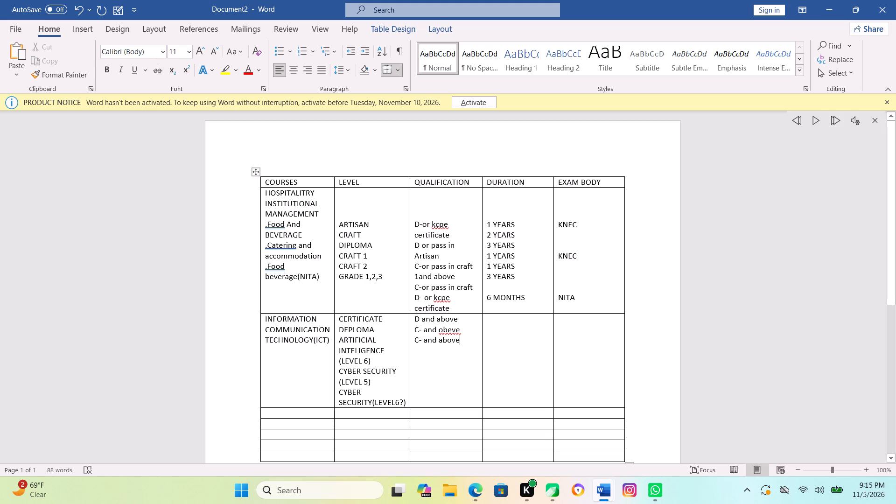
# Replace the initial "o" of "obeve" with "a" in the second line of the ICT row's QUALIFICATION cell.
pyautogui.click(443, 329)
pyautogui.press('BackSpace')
pyautogui.press('a')
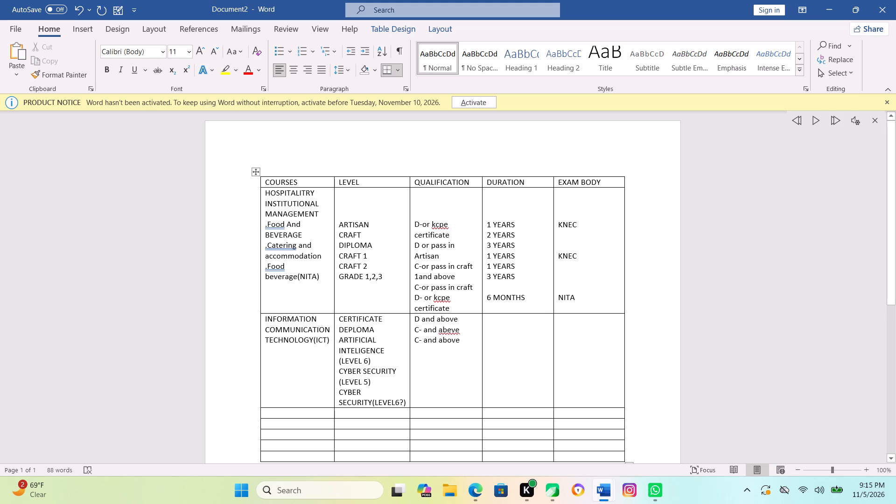
# Add "D and above" on a fourth line in the ICT row's QUALIFICATION cell.
pyautogui.click(460, 340)
pyautogui.press('Return')
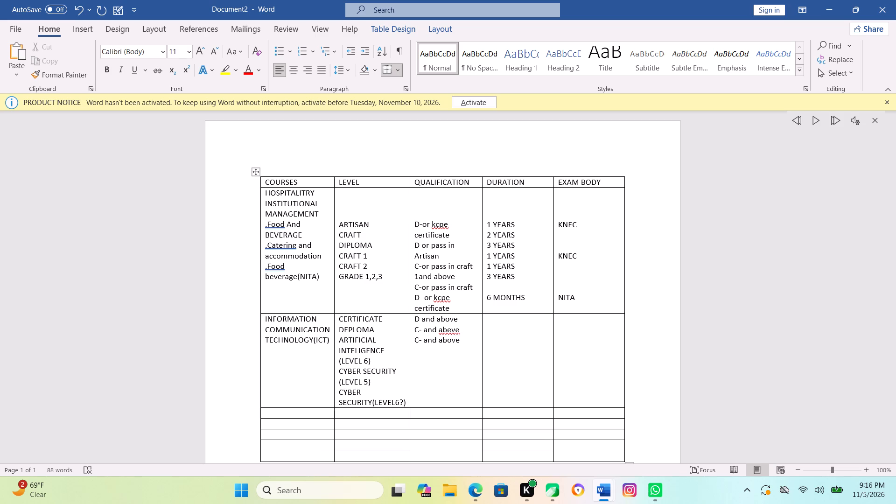
pyautogui.press('d')
pyautogui.press('space')
pyautogui.write('AN')
pyautogui.press('BackSpace')
pyautogui.press('BackSpace')
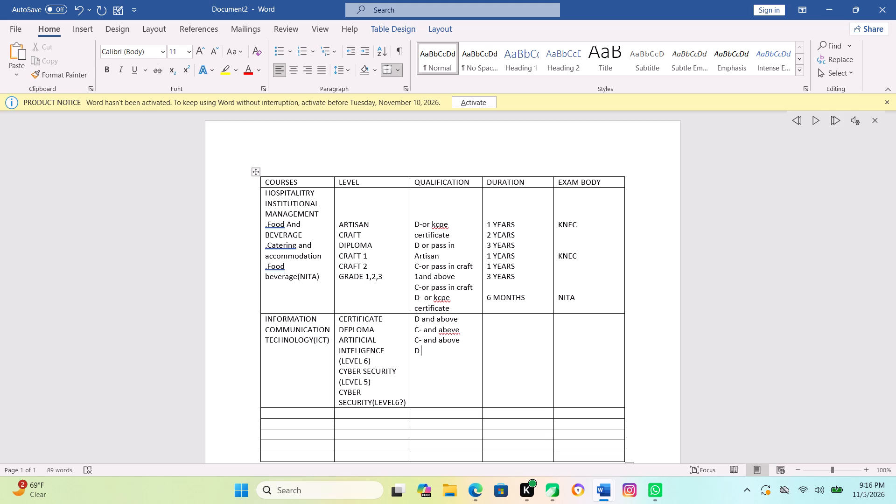
pyautogui.press('a')
pyautogui.press('n')
pyautogui.write('d')
pyautogui.press('space')
pyautogui.write('abo')
pyautogui.write('ve')
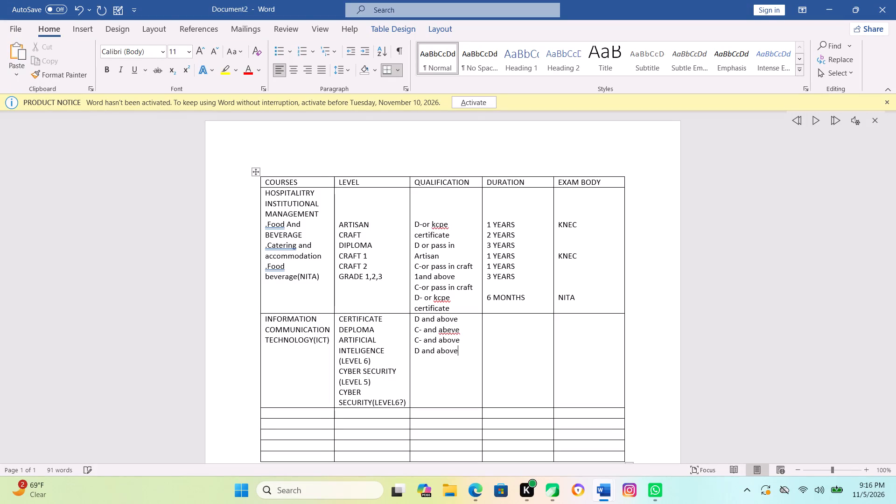
# Add "C-and above" on a fifth line in the ICT row's QUALIFICATION cell.
pyautogui.press('Return')
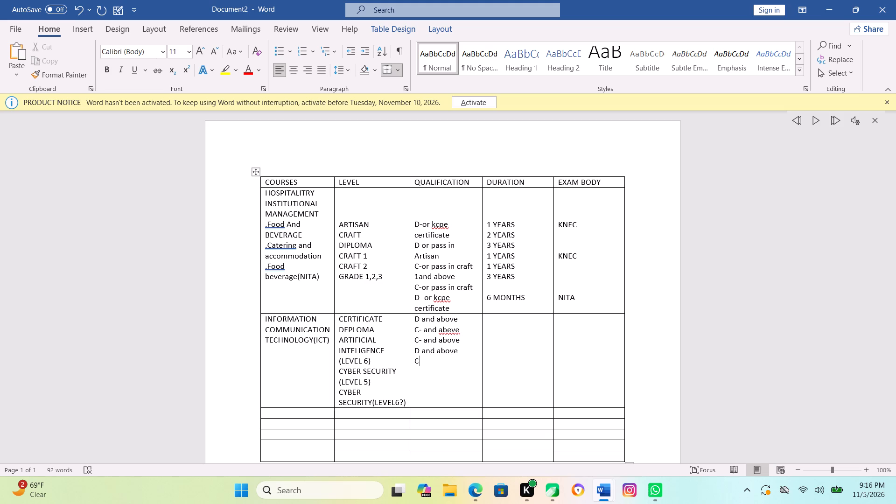
pyautogui.press('-')
pyautogui.write('an')
pyautogui.write('d')
pyautogui.press('space')
pyautogui.write('abo')
pyautogui.write('ve')
# Enter "2YEARS" as the first line of the ICT row's DURATION cell and start a new line below it.
pyautogui.click(491, 316)
pyautogui.click(491, 316)
pyautogui.press('2')
pyautogui.write('YEARS')
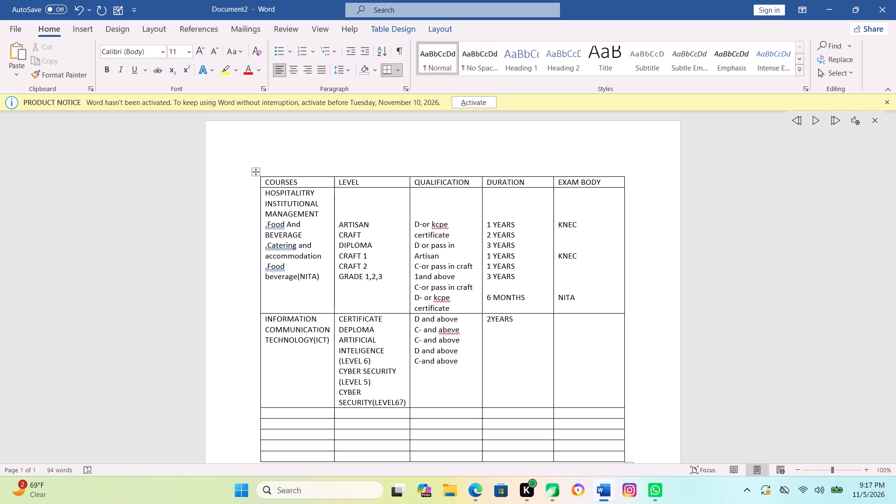
pyautogui.press('Return')
# Correct the first line of the ICT row's DURATION cell to "2 YEARS" and enter "3 YEARS" on the second line.
pyautogui.press('3')
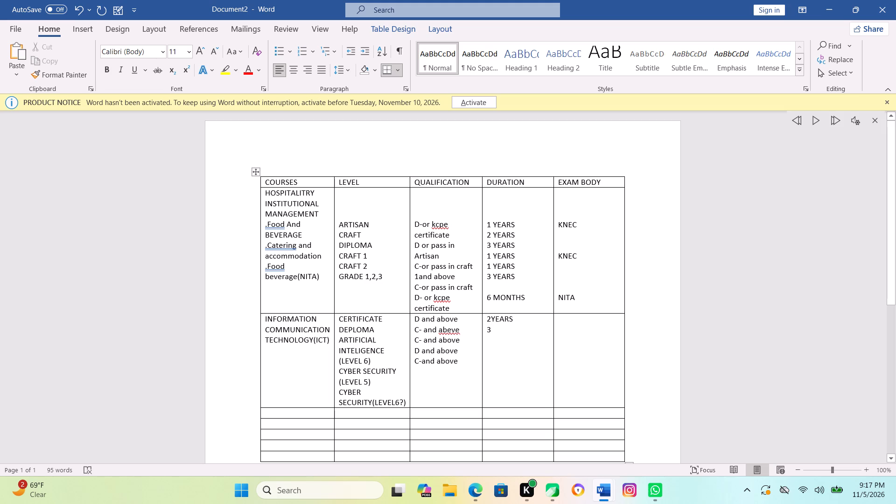
pyautogui.click(490, 318)
pyautogui.press('BackSpace')
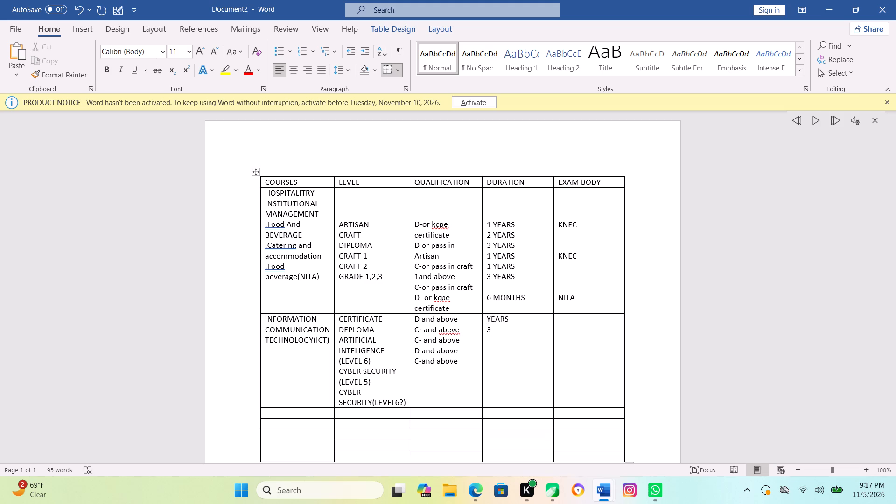
pyautogui.press('2')
pyautogui.press('space')
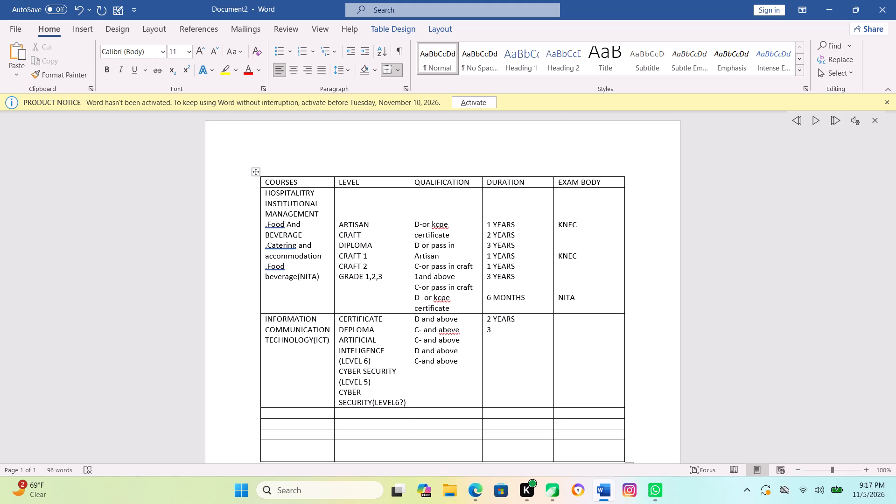
pyautogui.click(494, 329)
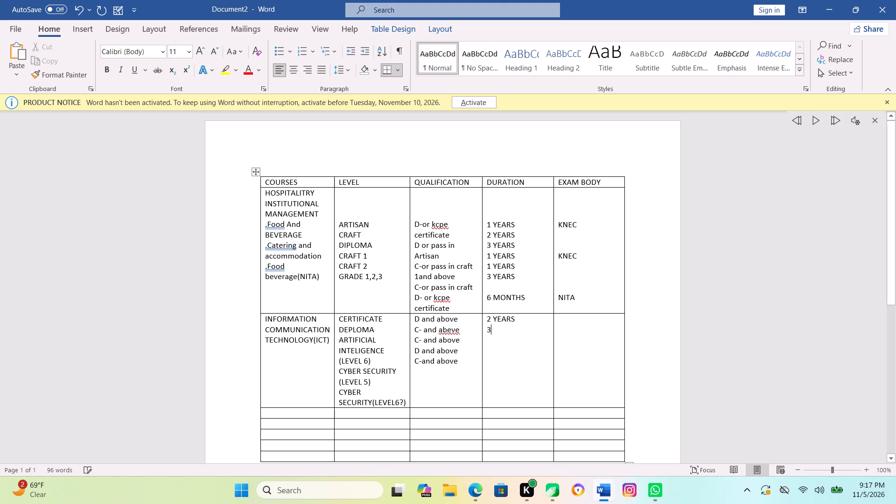
pyautogui.press('space')
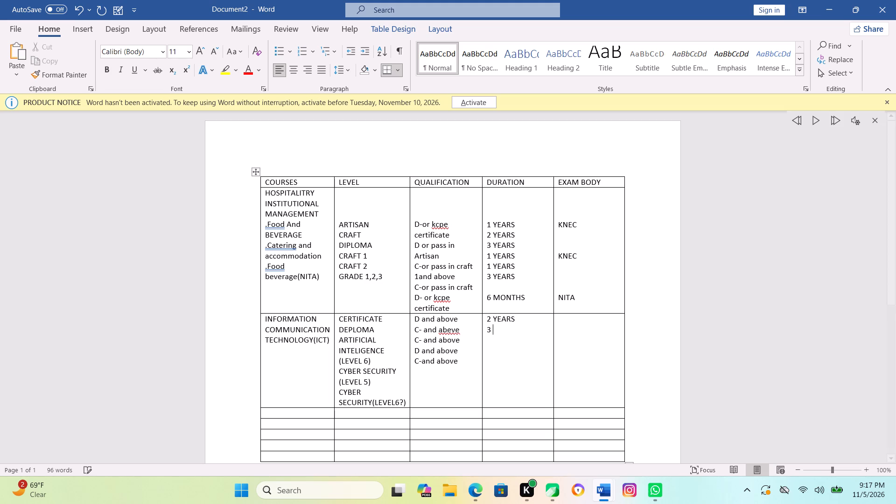
pyautogui.write('YE')
pyautogui.write('ARS')
# Add "2 YEARS", "1 YEARS" and "2 YEARS" as the third, fourth and fifth lines of the ICT row's DURATION cell.
pyautogui.press('Return')
pyautogui.press('2')
pyautogui.press('space')
pyautogui.write('YEARS')
pyautogui.press('Return')
pyautogui.press('1')
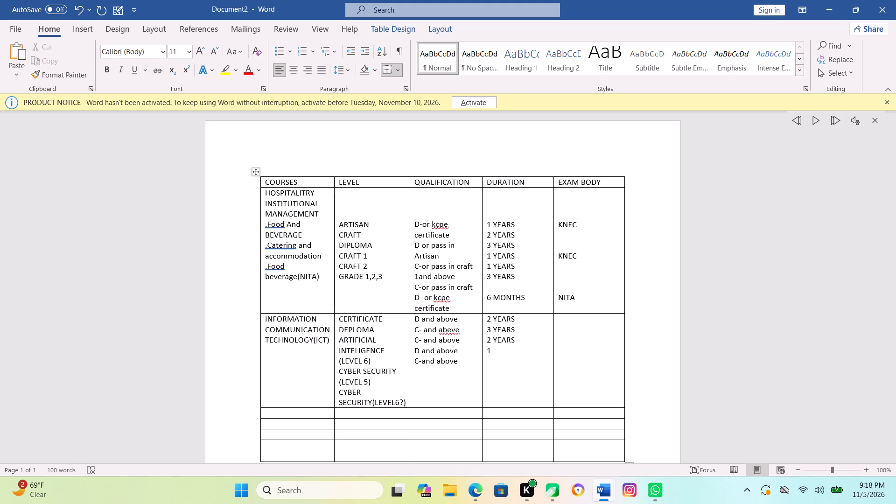
pyautogui.press('space')
pyautogui.write('YEARS')
pyautogui.press('Return')
pyautogui.press('2')
pyautogui.press('space')
pyautogui.write('YE')
pyautogui.write('ARS')
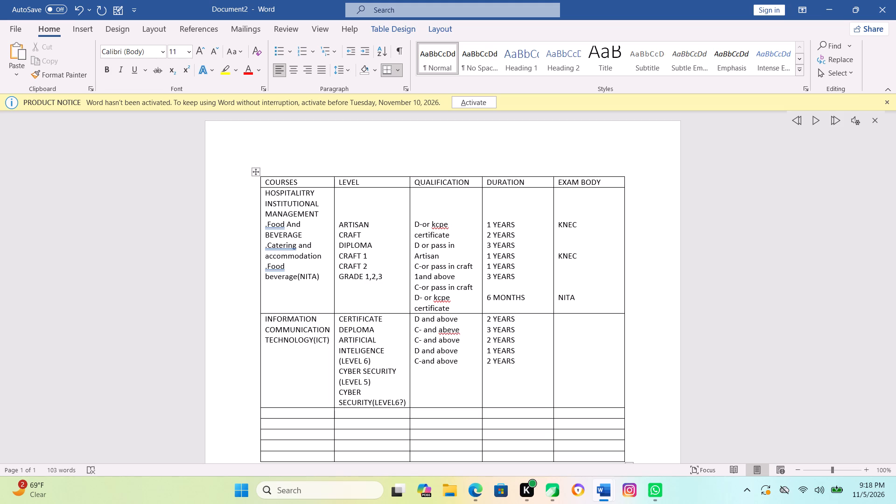
# Enter "KNEC" on each of the first two lines of the ICT row's EXAM BODY cell.
pyautogui.click(558, 315)
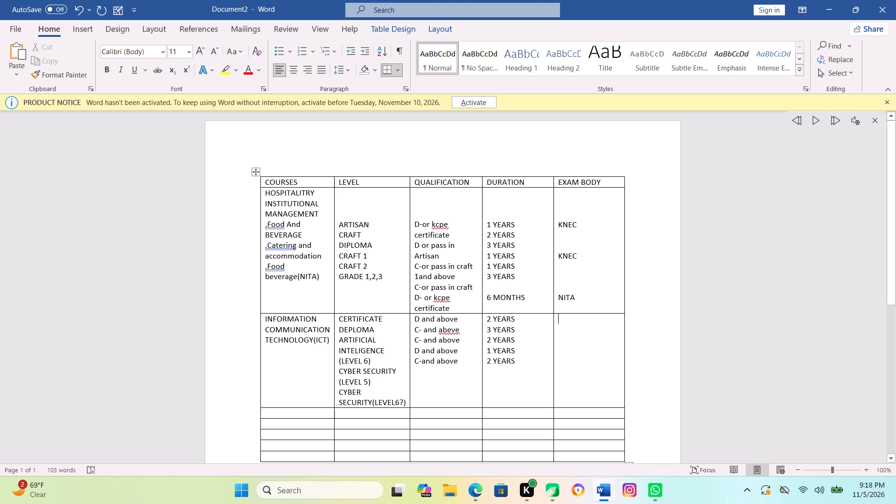
pyautogui.press('k')
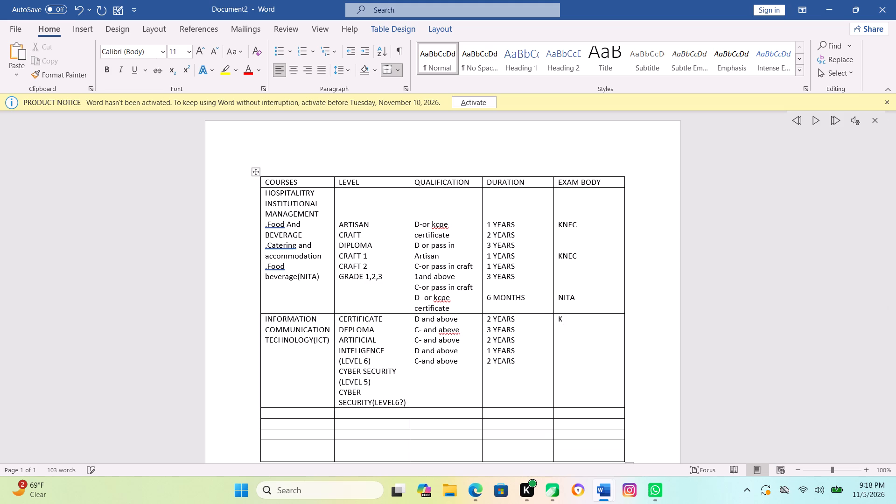
pyautogui.write('NE')
pyautogui.press('c')
pyautogui.press('Return')
pyautogui.press('k')
pyautogui.write('NE')
pyautogui.press('c')
pyautogui.press('space')
# Add "CDACC" on the third, fourth and fifth lines of the ICT row's EXAM BODY cell, with an empty line below.
pyautogui.press('Return')
pyautogui.press('c')
pyautogui.press('d')
pyautogui.press('a')
pyautogui.write('CC')
pyautogui.press('Return')
pyautogui.write('CD')
pyautogui.press('a')
pyautogui.write('CC')
pyautogui.press('Return')
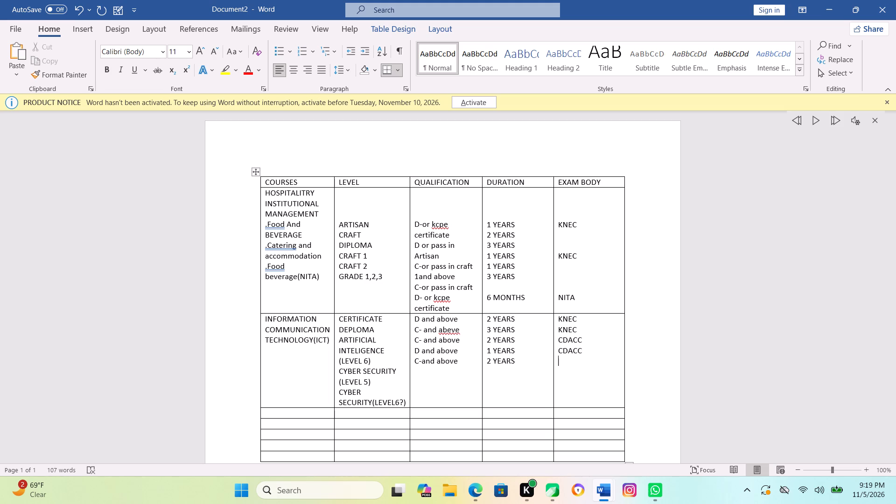
pyautogui.press('c')
pyautogui.write('DA')
pyautogui.write('CC')
pyautogui.press('Return')
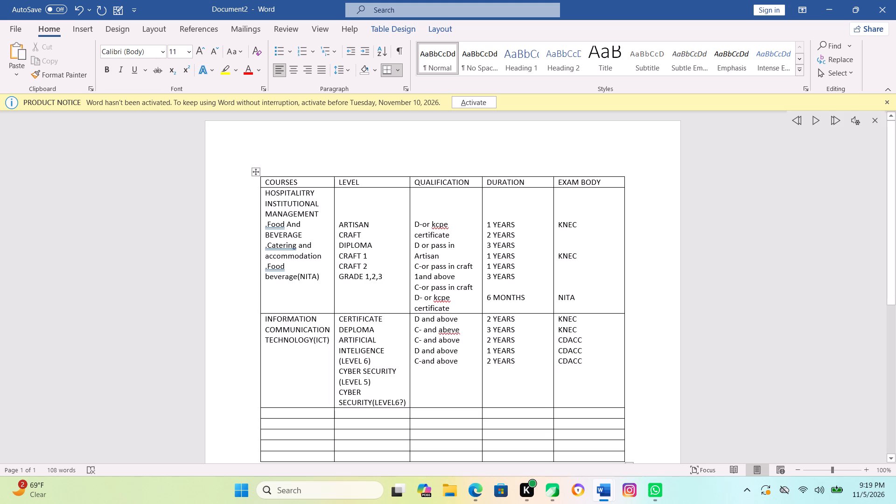
# Place the cursor in the COURSES cell of the first empty row below the ICT row.
pyautogui.click(265, 411)
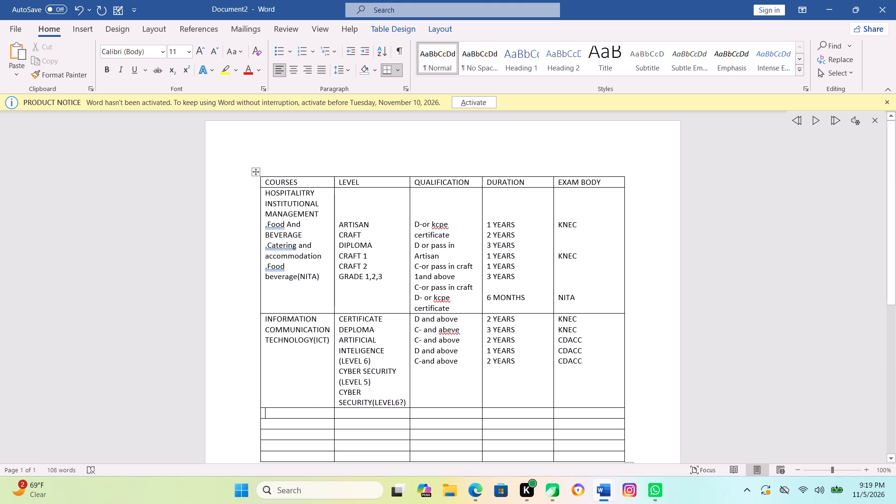
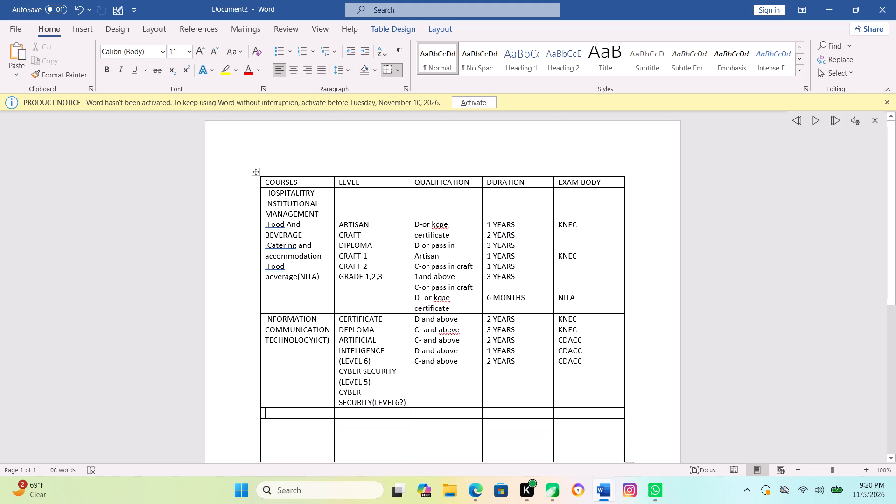
# Correct the misspelled last word on the second line of the ICT row's QUALIFICATION cell to "above".
pyautogui.click(448, 330)
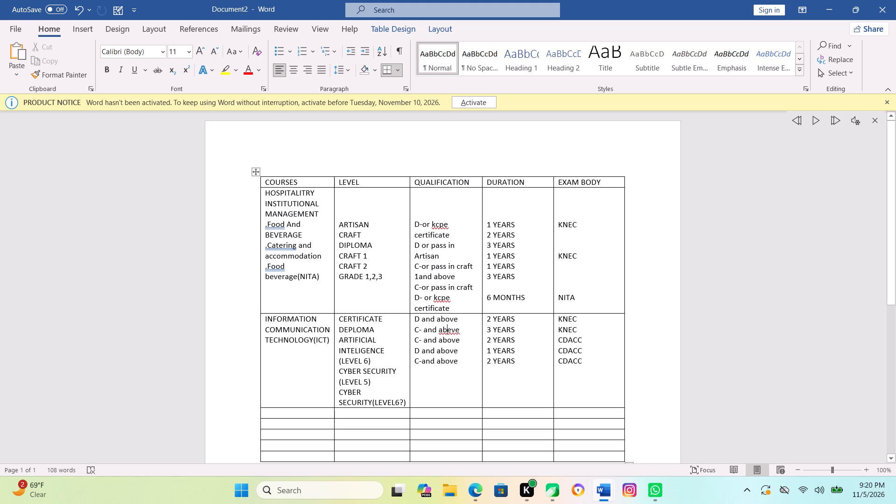
pyautogui.click(448, 329)
pyautogui.press('BackSpace')
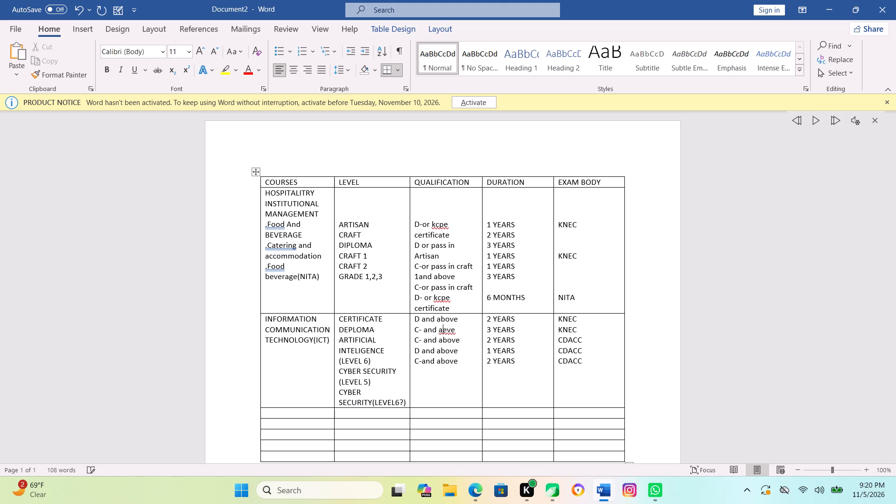
pyautogui.press('o')
pyautogui.press('BackSpace')
pyautogui.press('b')
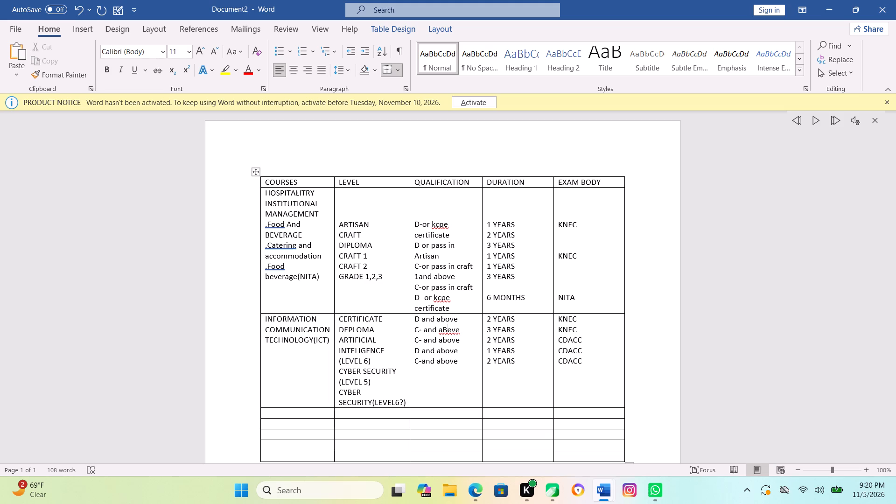
pyautogui.press('BackSpace')
pyautogui.press('b')
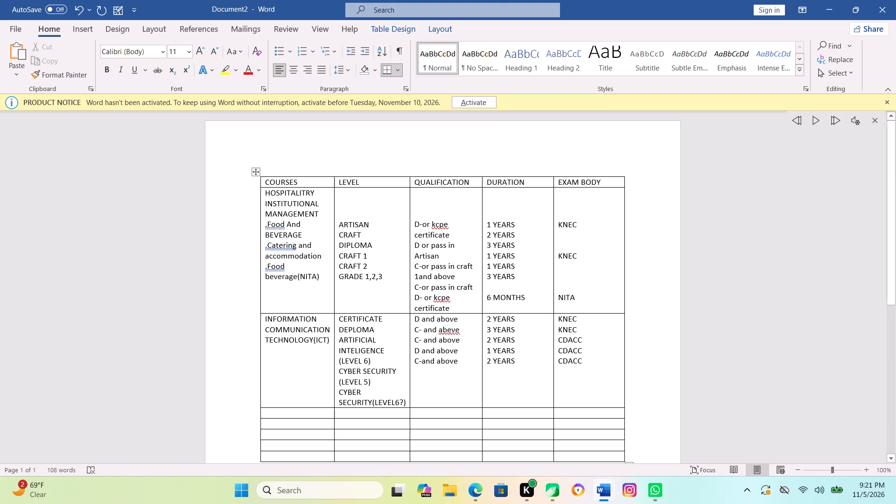
pyautogui.doubleClick(453, 329)
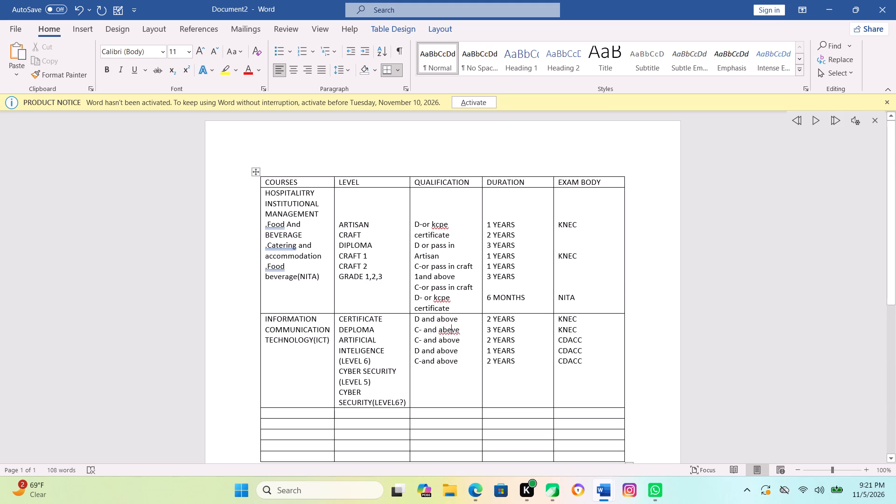
pyautogui.click(453, 329)
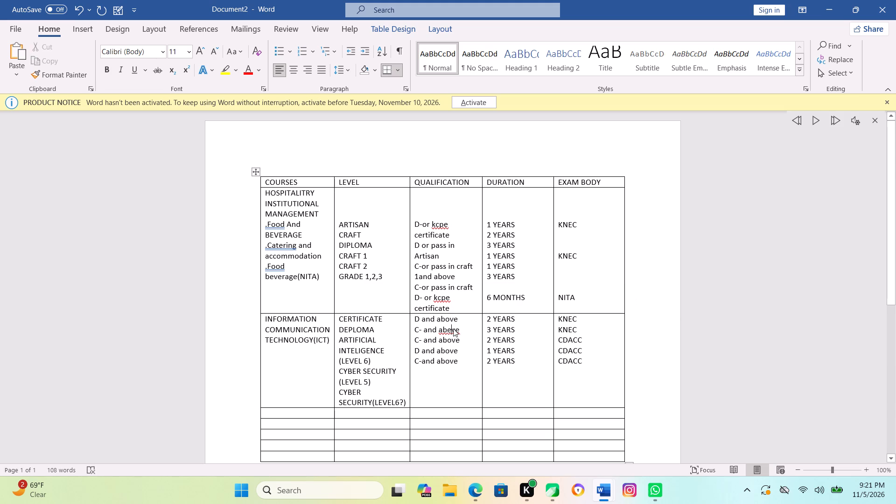
pyautogui.click(453, 329)
pyautogui.press('BackSpace')
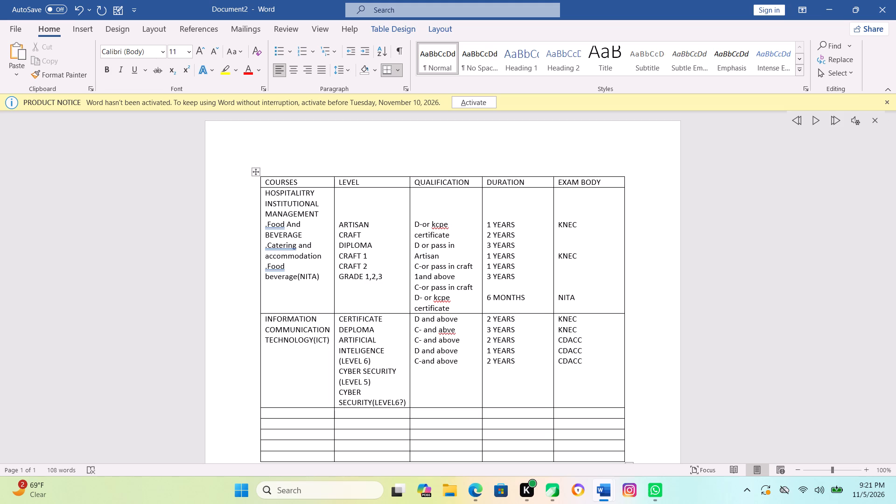
pyautogui.press('o')
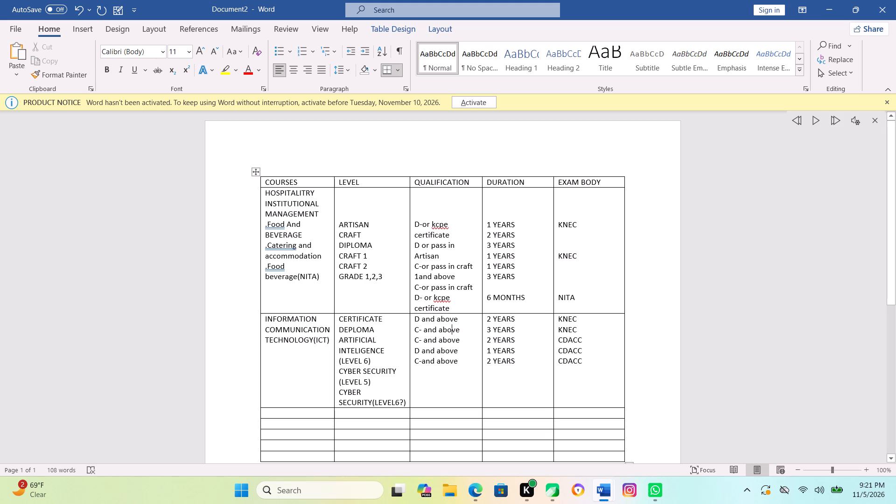
# Place the cursor in the COURSES cell of the first empty row below the ICT row.
pyautogui.click(265, 409)
pyautogui.click(272, 416)
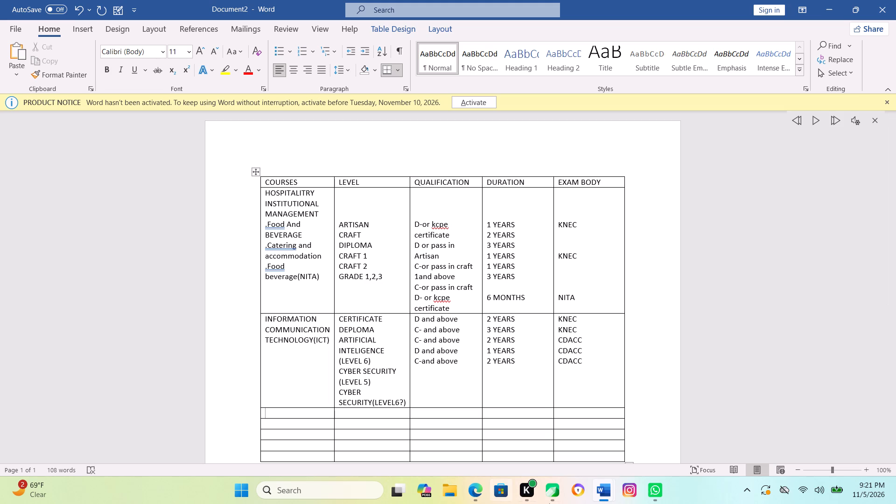